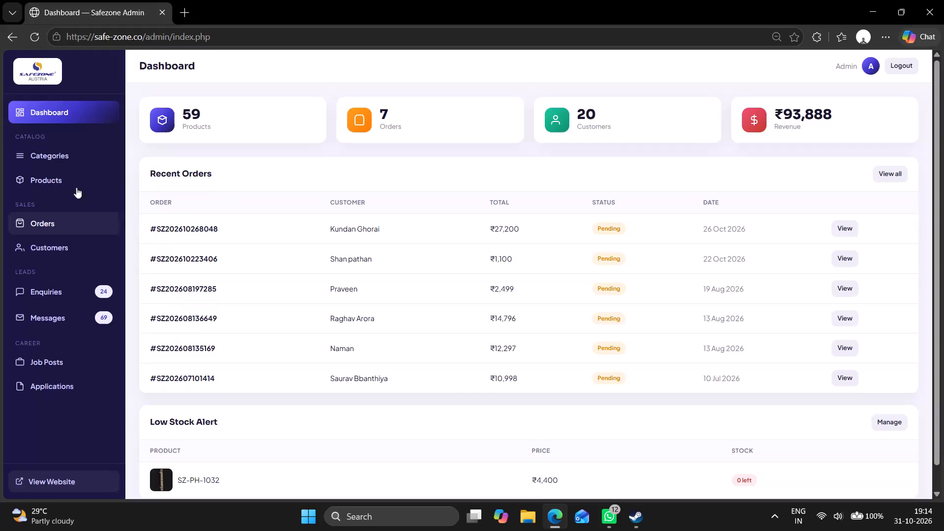
Open the Products page of the admin site and look over the product list and the Add New Product form.
left_click(72, 185)
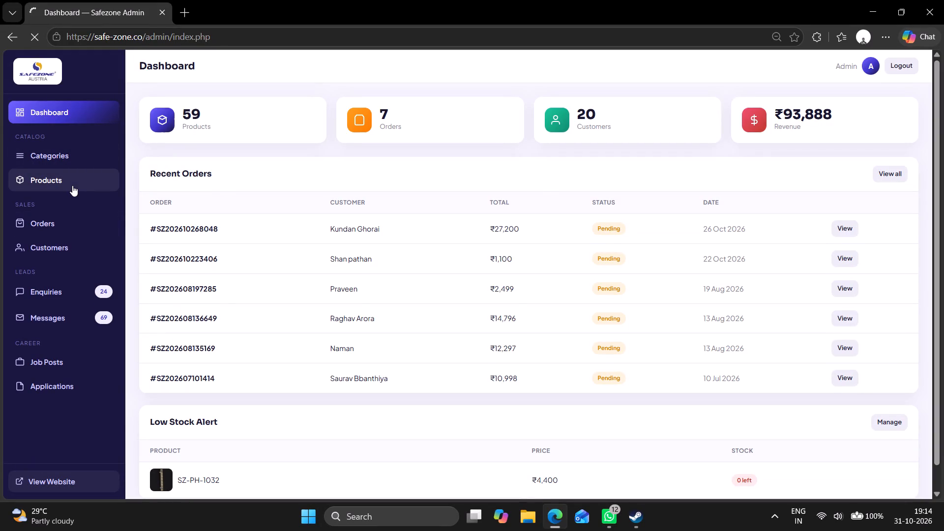
scroll(324, 254, "down", 10)
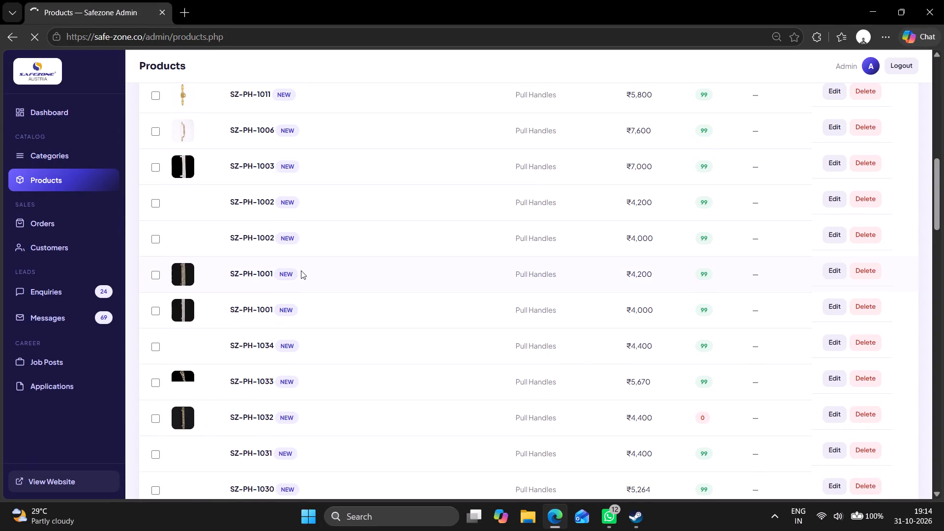
scroll(301, 270, "up", 12)
scroll(300, 276, "down", 2)
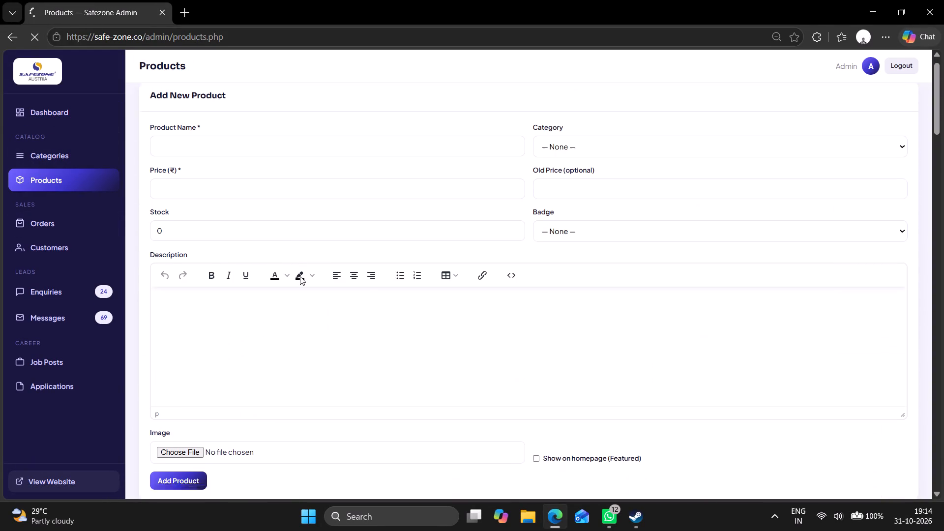
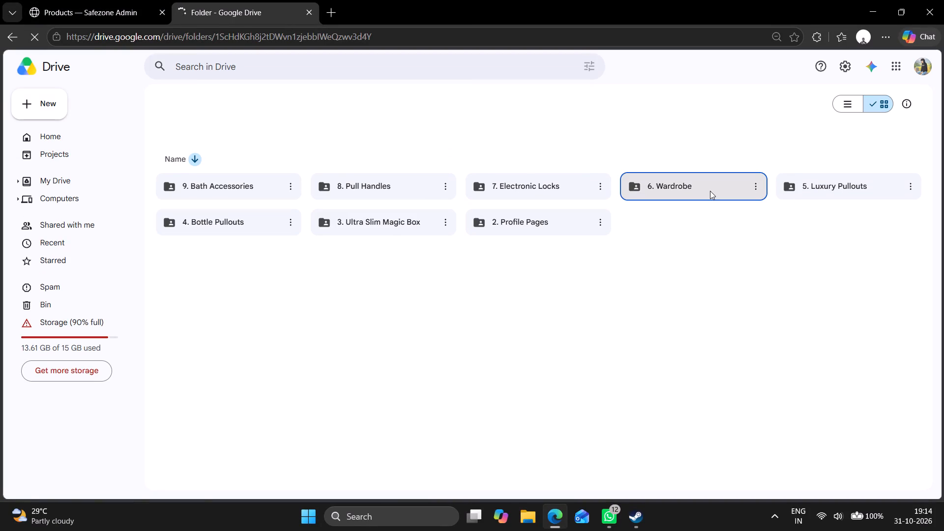
Open the "6. Wardrobe" folder inside the shared Safezone folder on Google Drive.
double_click(710, 191)
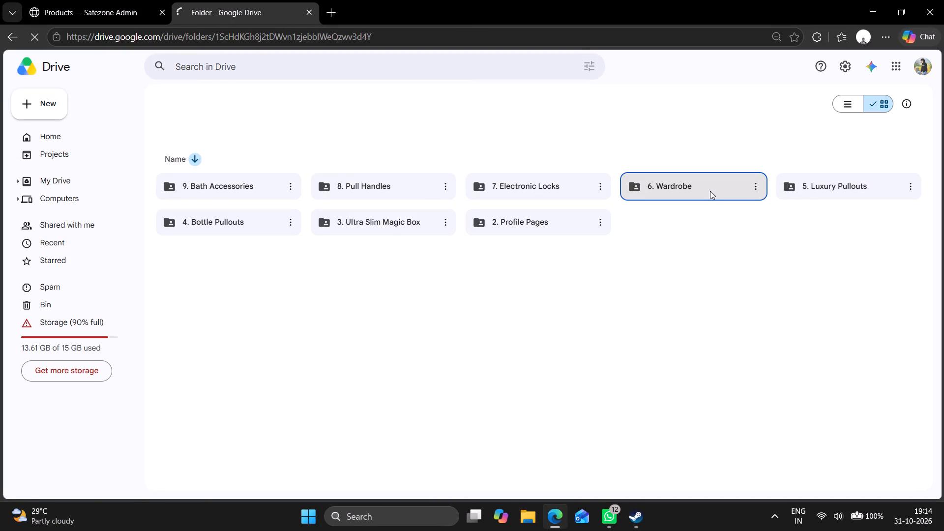
triple_click(710, 191)
left_click(710, 191)
double_click(699, 186)
double_click(774, 524)
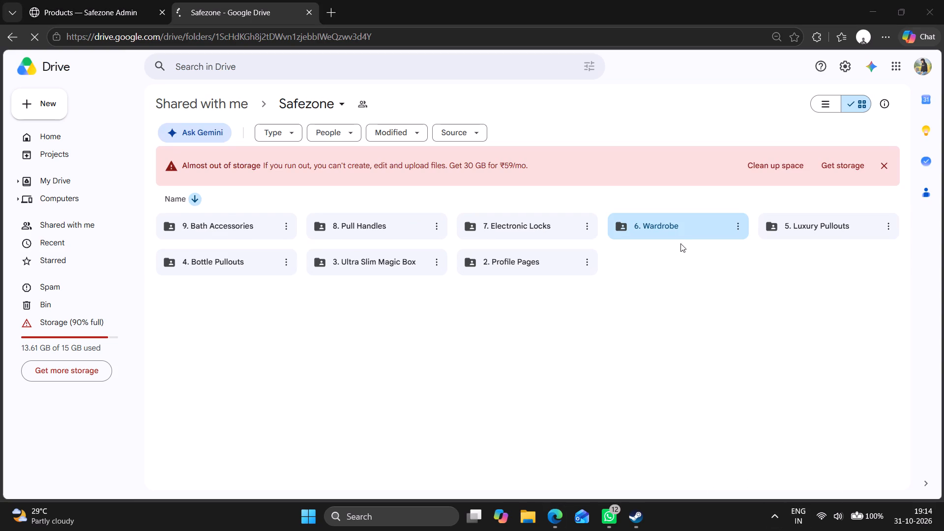
double_click(676, 226)
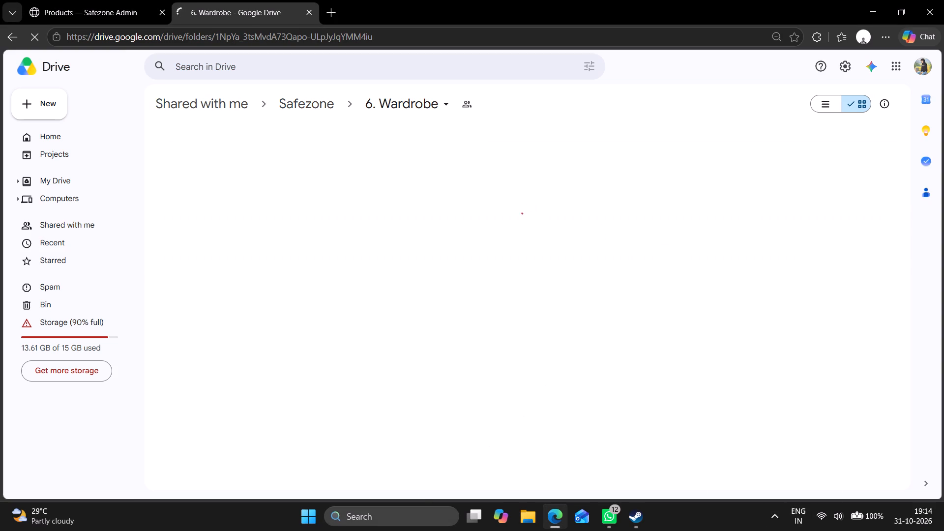
Launch the Kuro app from the recent Windows searches.
left_click(340, 524)
left_click(391, 144)
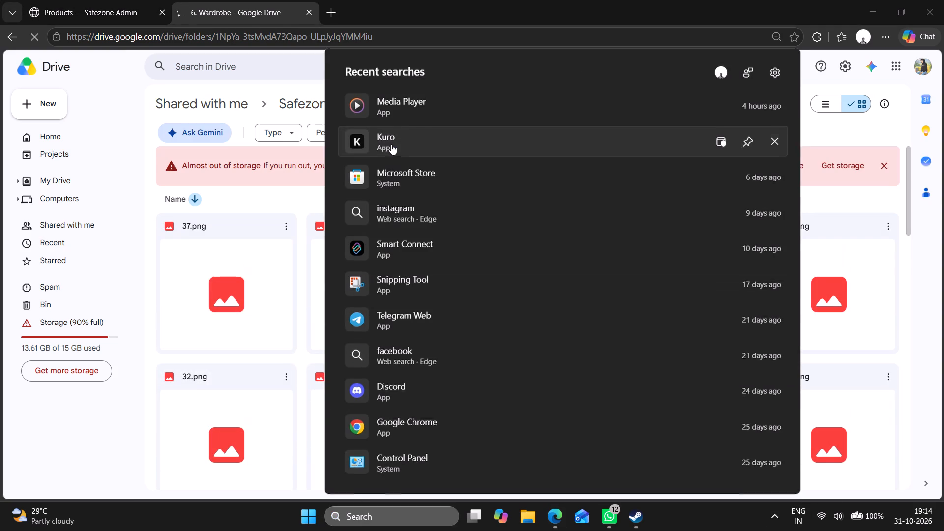
Try to dismiss the storage warning banner above the Wardrobe folder's images.
left_click(885, 166)
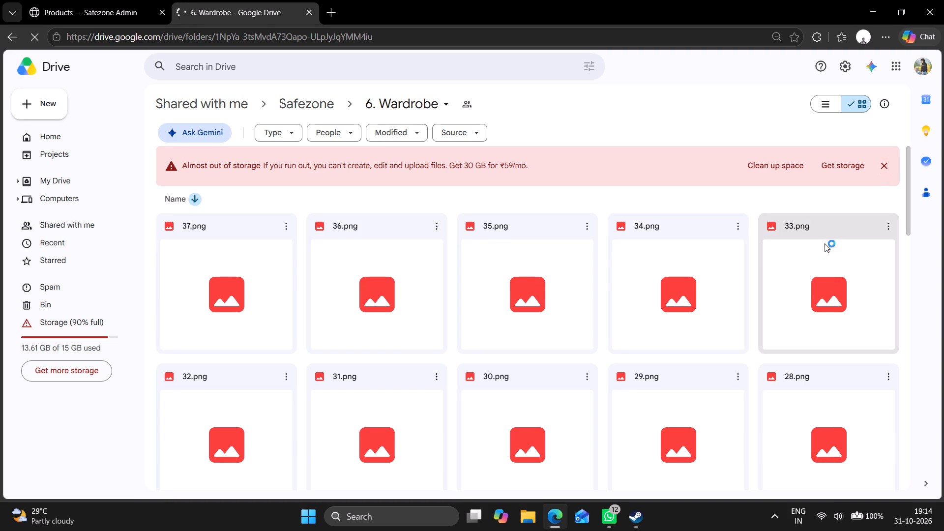
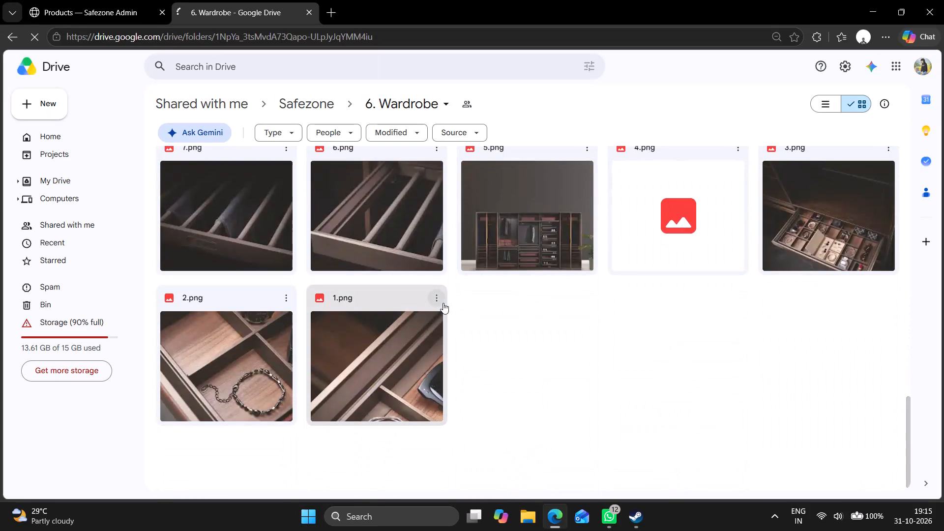
Look through the numbered product images in the Wardrobe folder, from 1.png to 37.png.
scroll(443, 303, "up", 1)
scroll(443, 303, "down", 1)
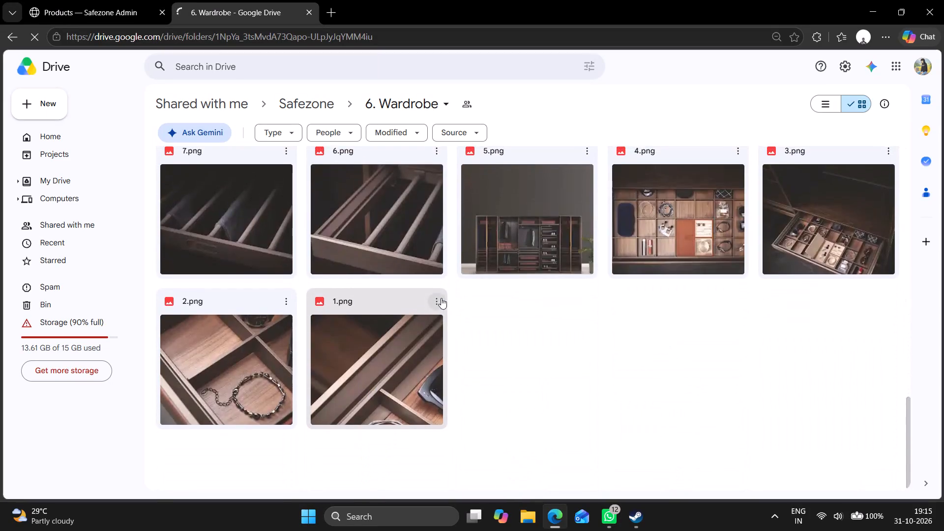
scroll(445, 304, "up", 9)
scroll(446, 314, "down", 19)
scroll(450, 302, "up", 7)
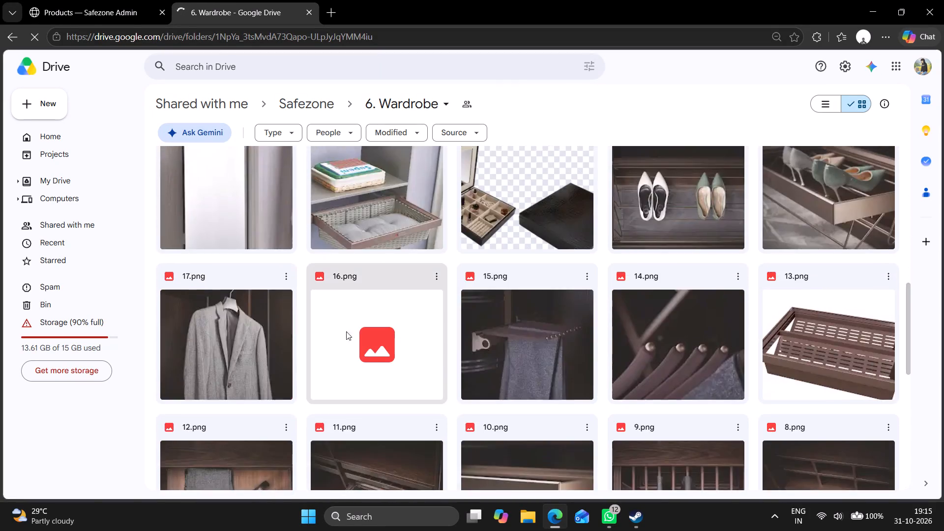
scroll(346, 331, "up", 15)
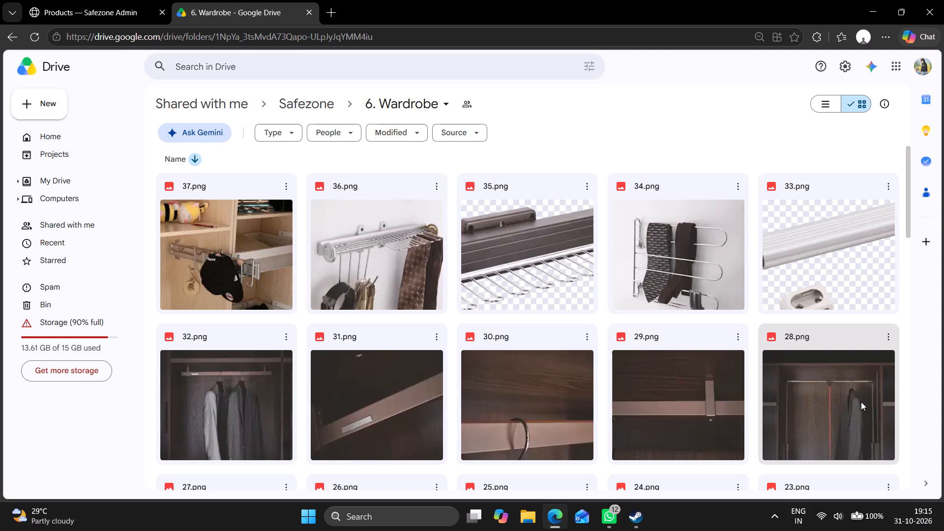
scroll(853, 399, "down", 5)
scroll(641, 358, "up", 3)
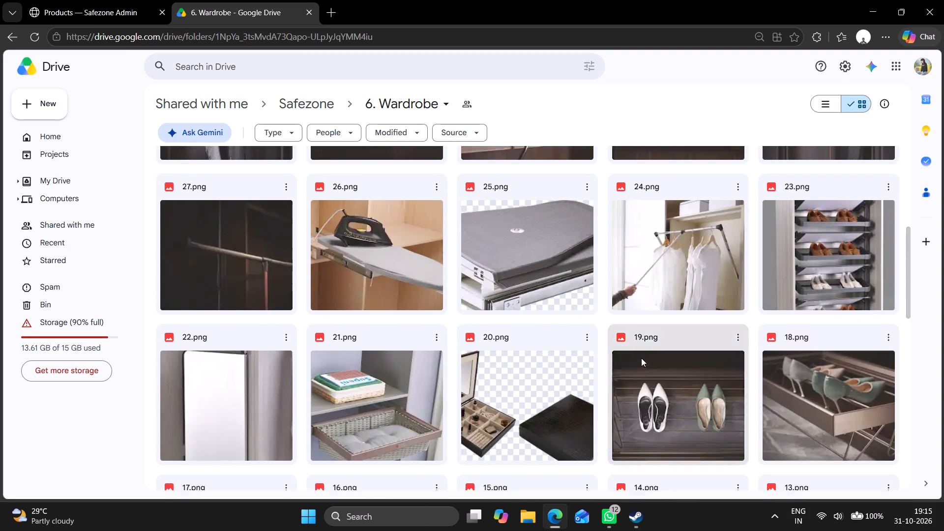
scroll(641, 358, "up", 3)
scroll(433, 269, "up", 3)
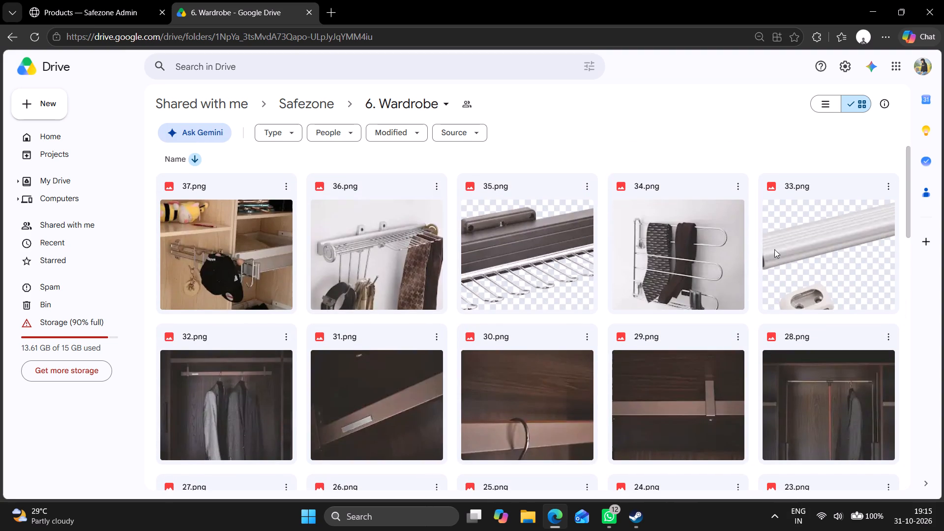
scroll(785, 253, "down", 1)
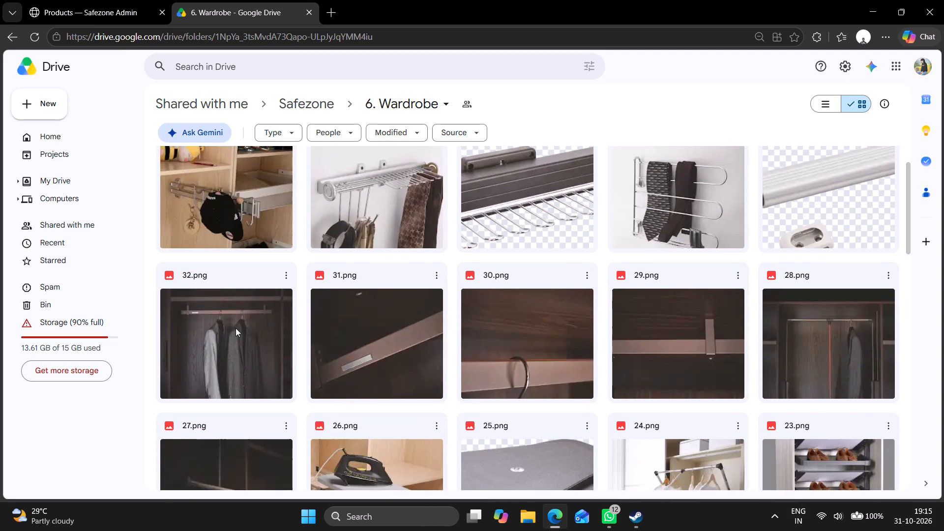
scroll(236, 328, "down", 1)
scroll(215, 409, "down", 6)
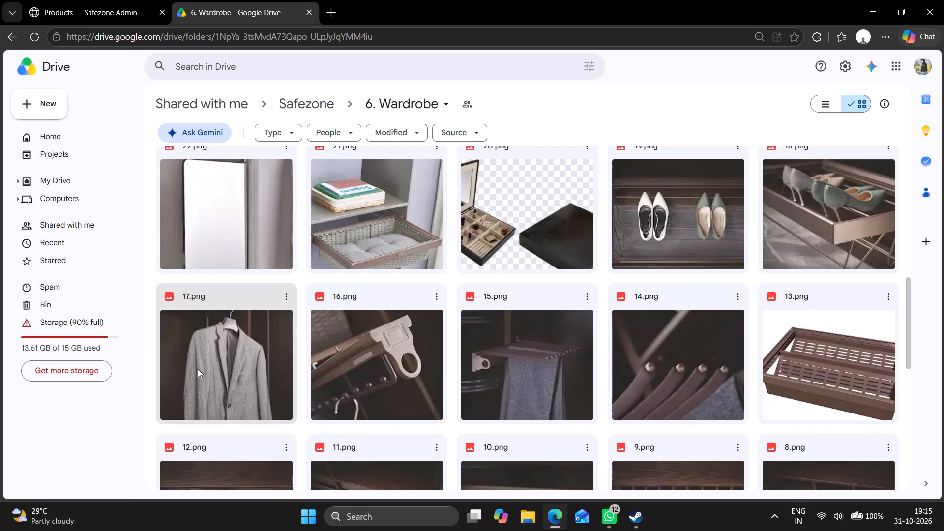
scroll(198, 369, "down", 6)
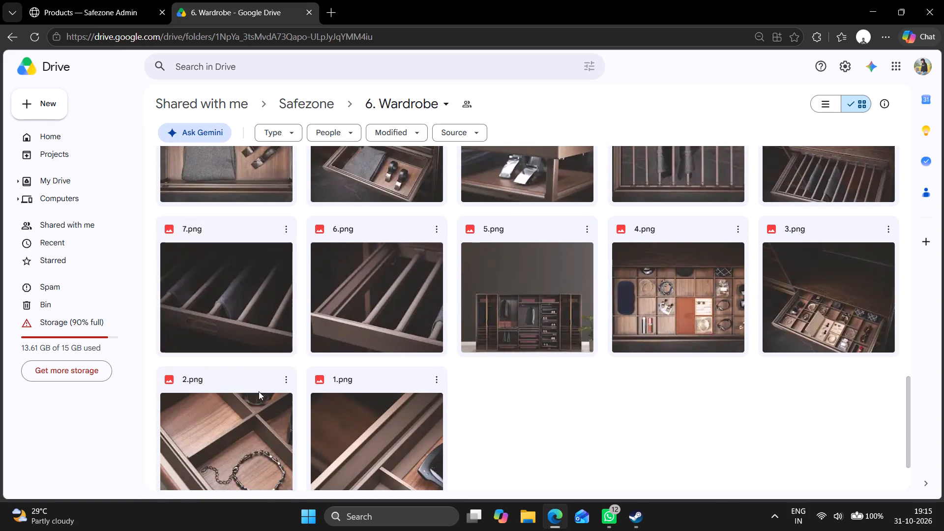
scroll(272, 411, "down", 3)
scroll(256, 390, "up", 14)
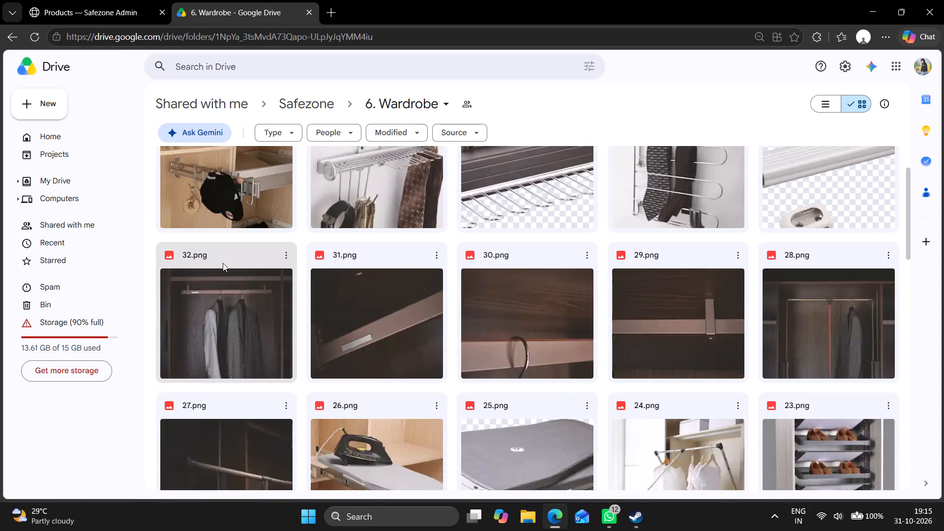
scroll(222, 248, "up", 4)
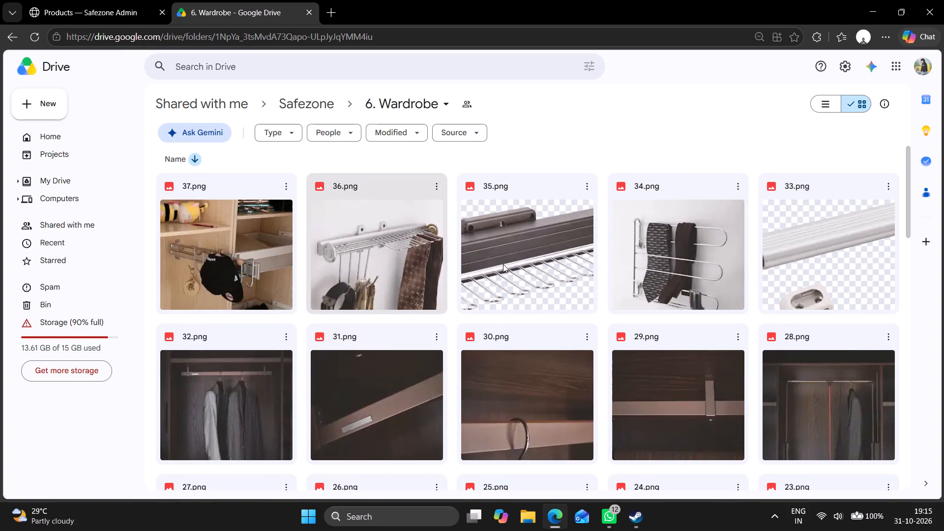
Review the wardrobe product images in the Wardrobe folder again, from 37.png down to 1.png and back.
scroll(503, 264, "down", 2)
scroll(503, 264, "up", 2)
scroll(655, 244, "down", 5)
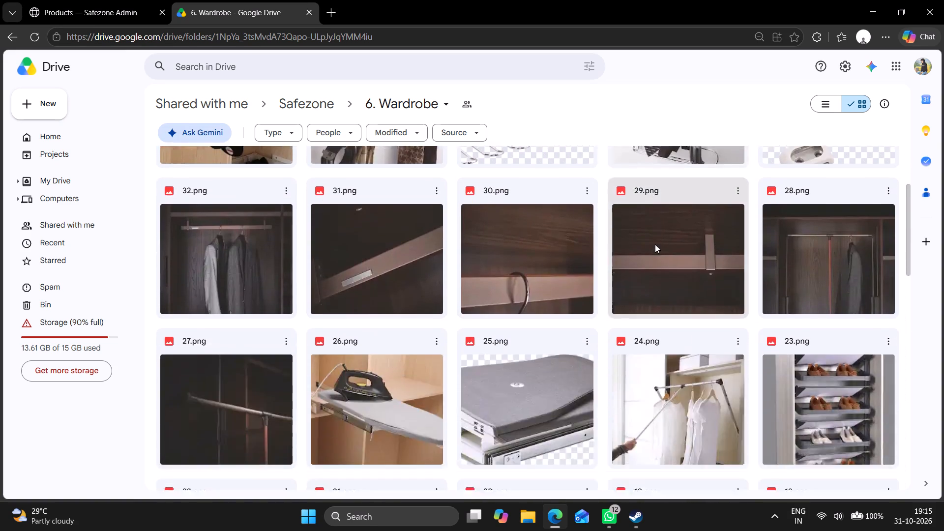
scroll(655, 244, "down", 10)
scroll(644, 257, "up", 3)
scroll(641, 262, "down", 3)
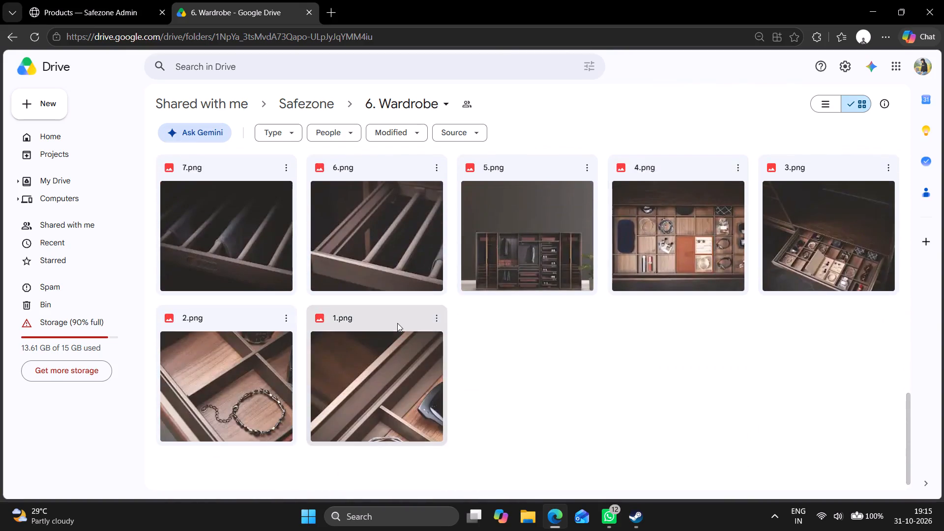
scroll(215, 353, "up", 2)
scroll(241, 234, "up", 4)
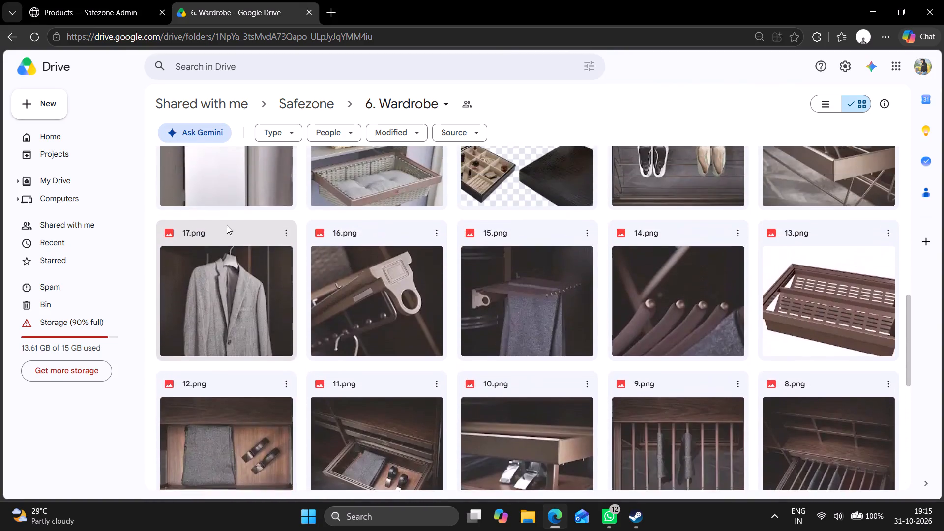
scroll(227, 188, "up", 7)
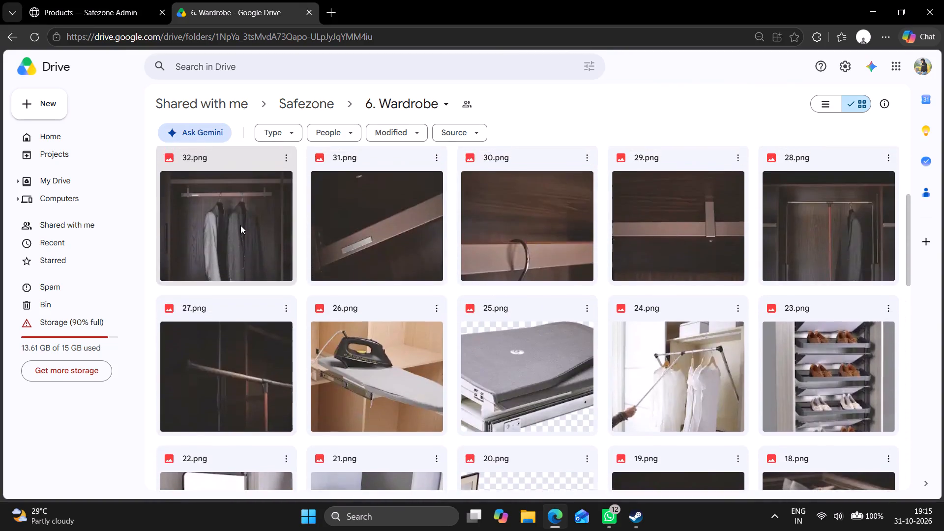
scroll(240, 225, "up", 2)
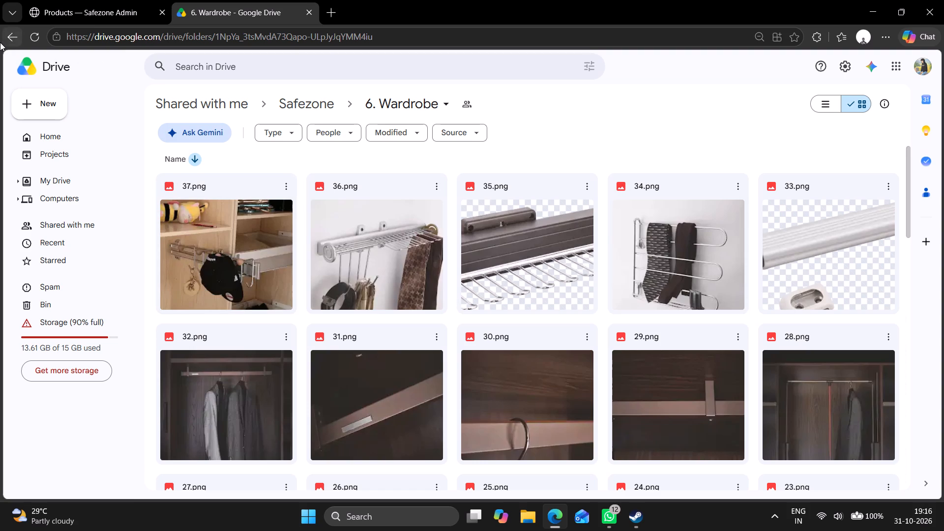
Go back from the Wardrobe folder to the browser's new tab page.
double_click(14, 35)
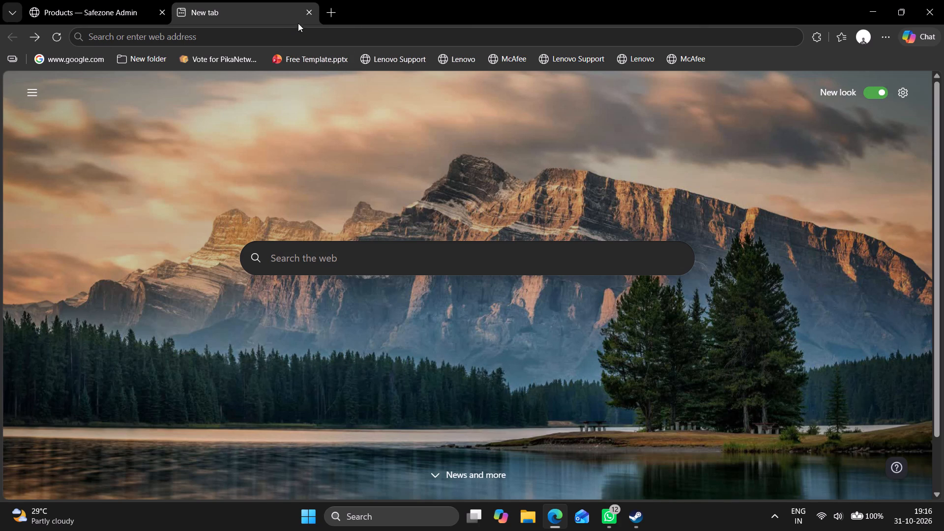
Close the blank new tab and return to the Safezone Admin Products page.
triple_click(304, 9)
left_click(311, 10)
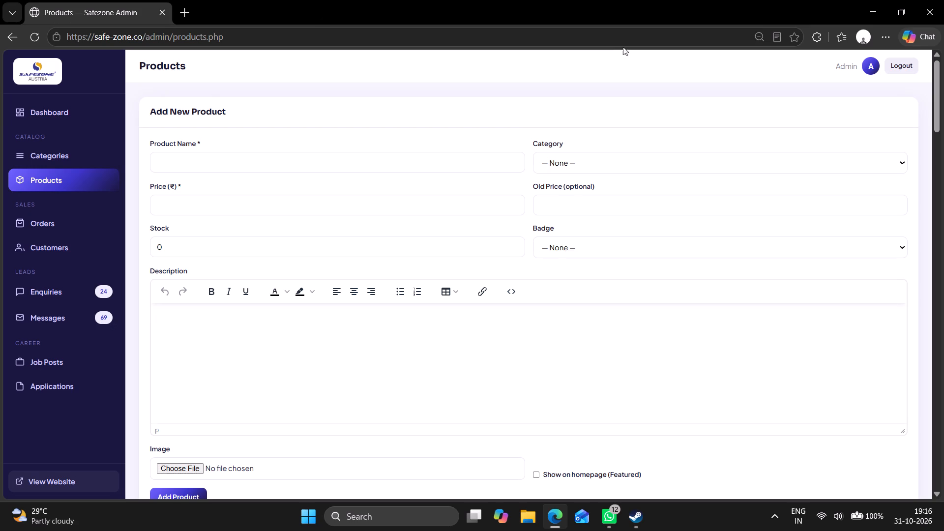
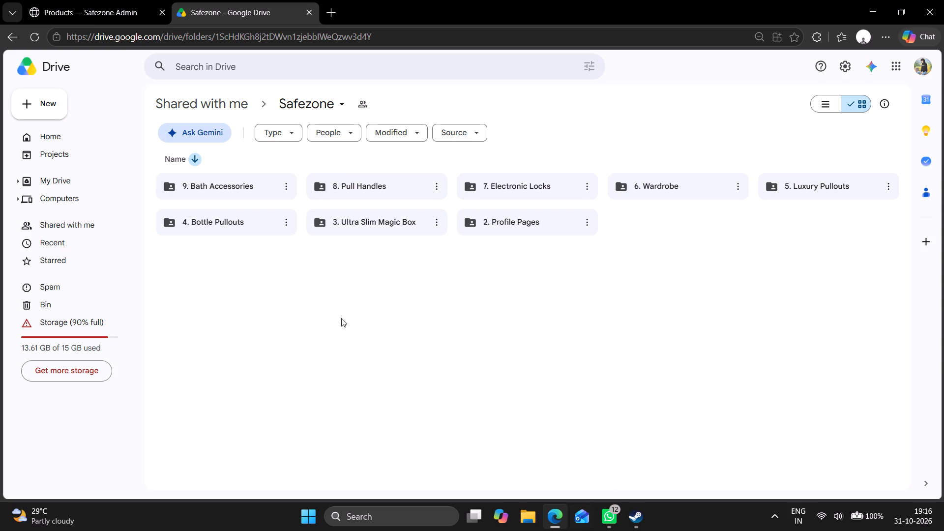
Open the 7. Electronic Locks folder in the Safezone Drive and look through its numbered images down to 1.png.
double_click(515, 196)
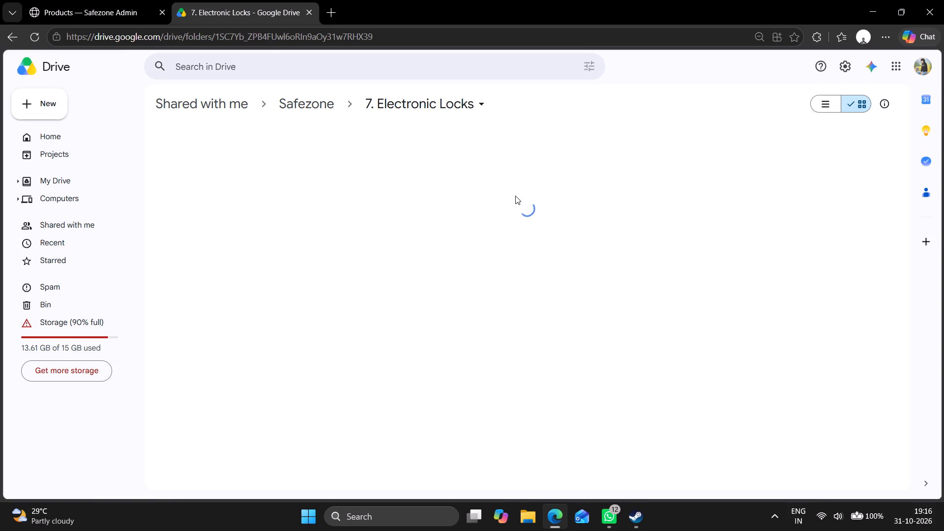
scroll(461, 269, "down", 2)
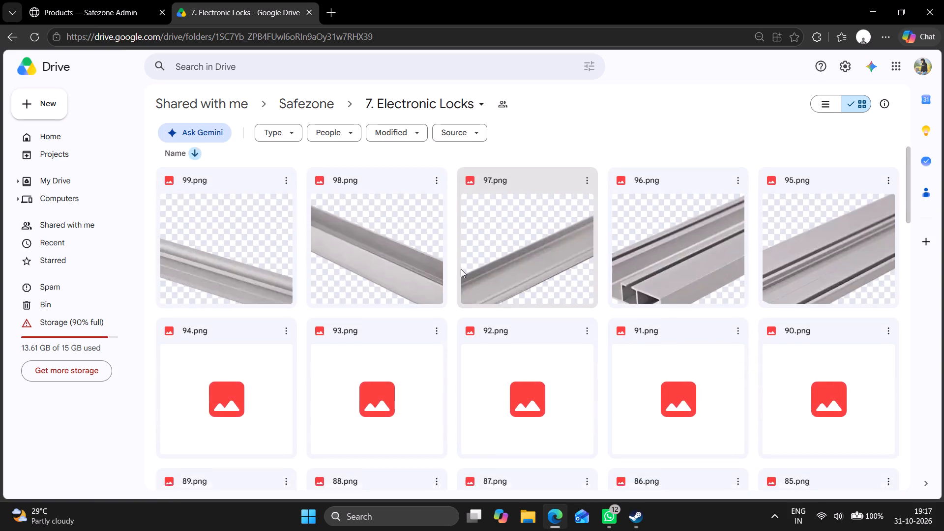
scroll(461, 269, "down", 7)
scroll(460, 269, "down", 15)
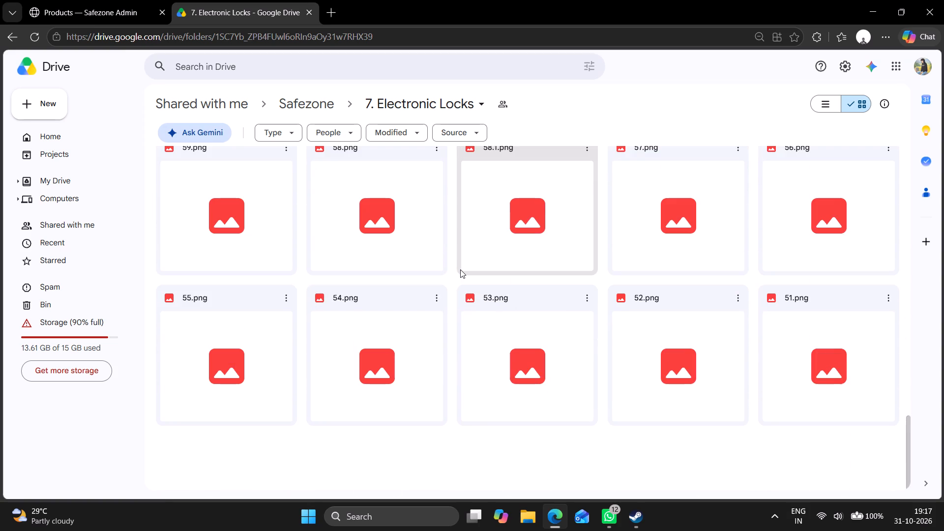
scroll(460, 269, "down", 3)
scroll(460, 269, "down", 20)
scroll(460, 269, "down", 3)
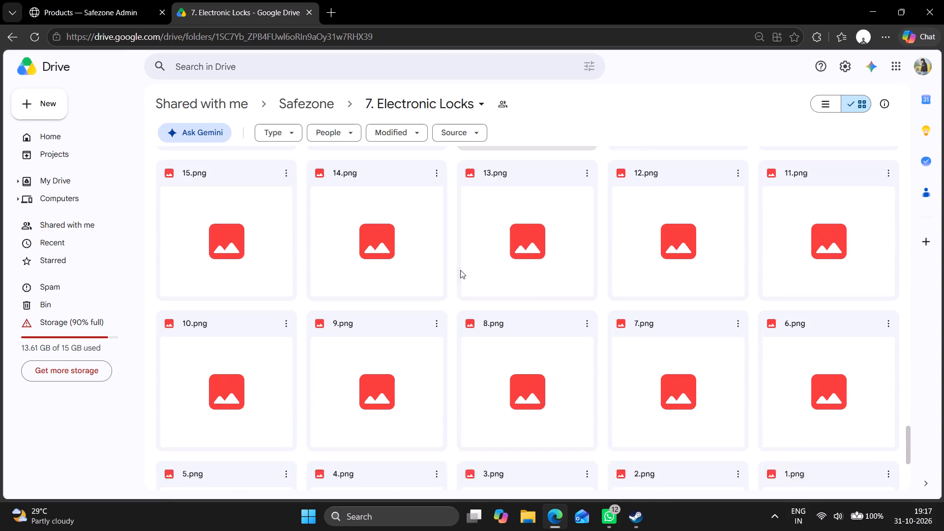
scroll(460, 270, "down", 20)
scroll(460, 270, "down", 17)
scroll(453, 276, "down", 6)
scroll(396, 322, "down", 4)
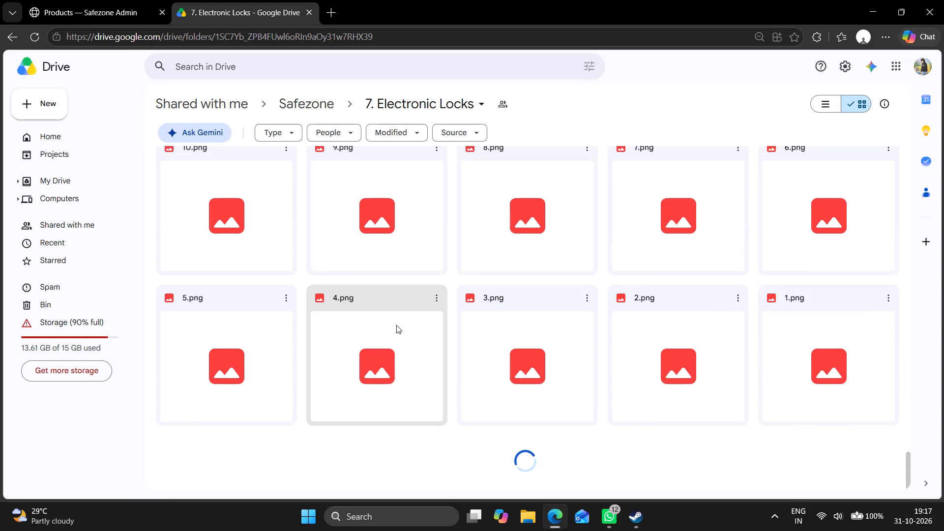
scroll(396, 325, "up", 4)
scroll(398, 317, "down", 12)
scroll(398, 317, "up", 10)
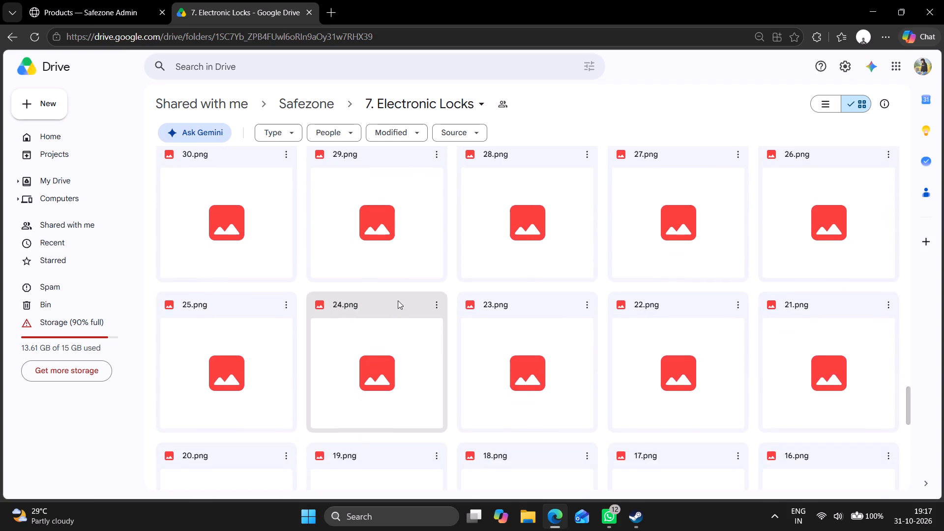
scroll(395, 293, "down", 20)
scroll(456, 336, "down", 2)
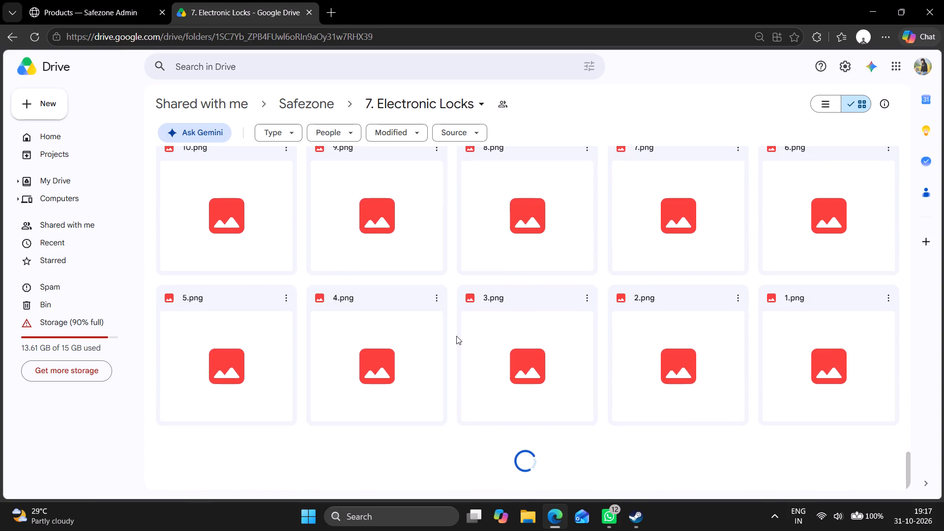
scroll(456, 336, "down", 4)
scroll(514, 463, "down", 3)
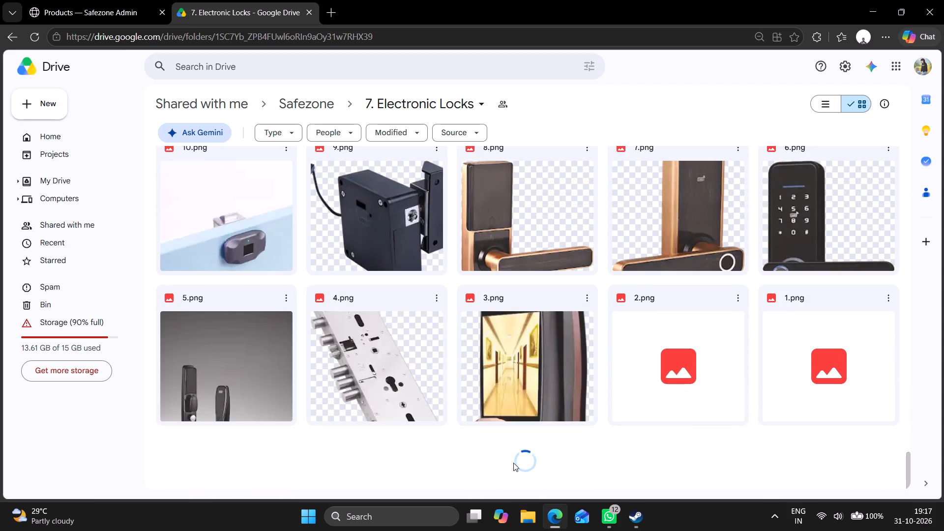
scroll(513, 463, "down", 6)
scroll(528, 471, "up", 4)
scroll(528, 471, "down", 3)
Review the Electronic Locks image thumbnails again, going back up to 99.png and returning down to 1.png.
scroll(528, 471, "up", 20)
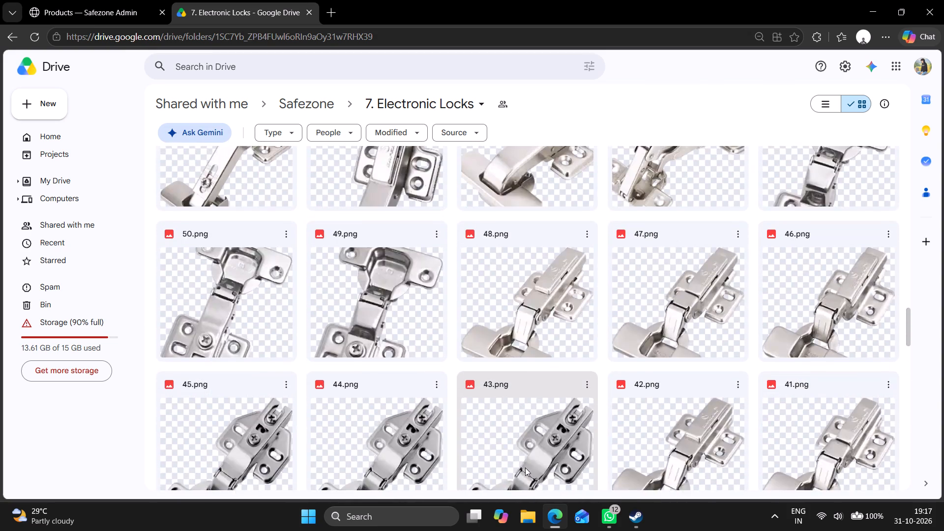
scroll(525, 468, "up", 20)
scroll(525, 468, "up", 7)
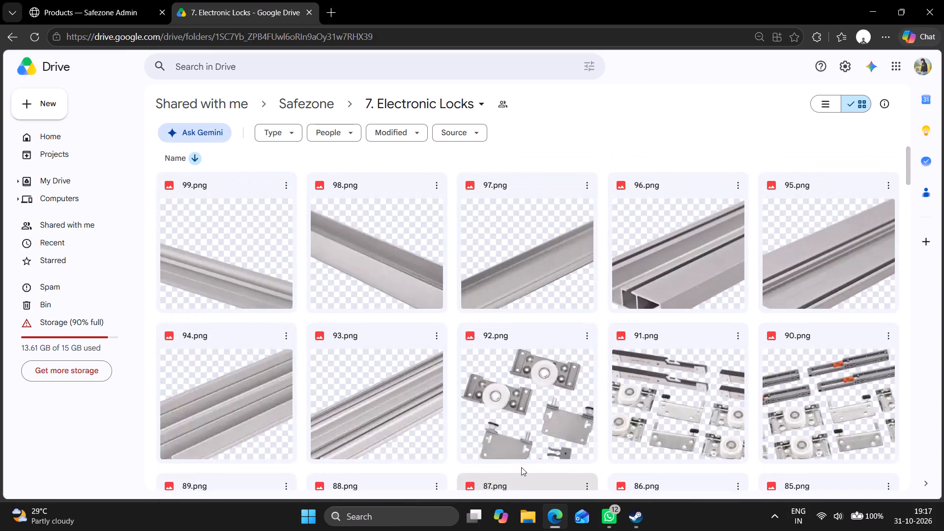
scroll(521, 467, "up", 2)
scroll(520, 465, "down", 12)
scroll(501, 446, "up", 1)
scroll(501, 446, "down", 3)
scroll(501, 446, "up", 1)
scroll(501, 446, "down", 14)
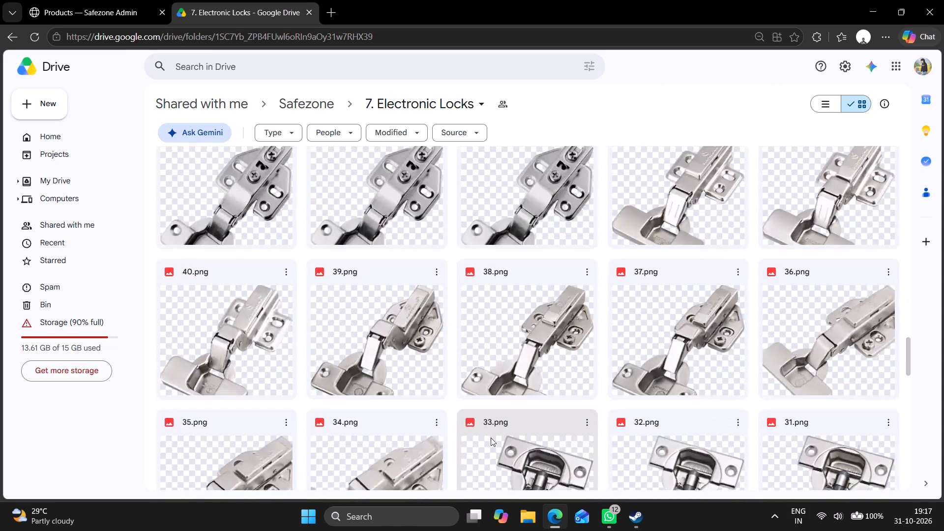
scroll(491, 438, "down", 2)
scroll(491, 438, "up", 1)
scroll(491, 438, "down", 19)
scroll(491, 438, "down", 7)
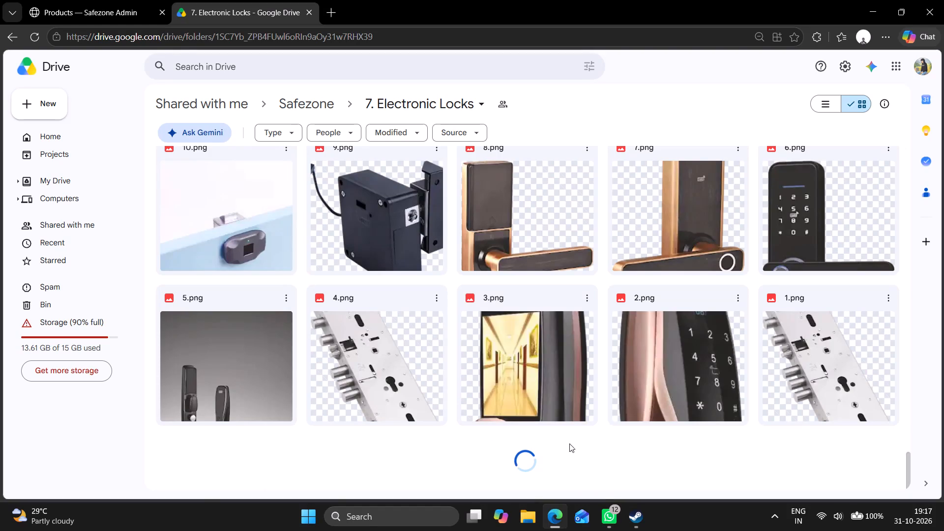
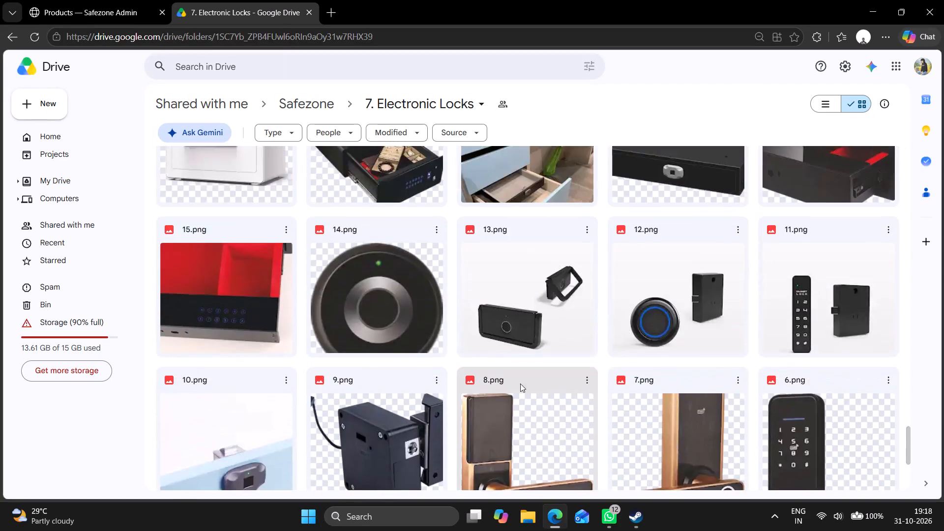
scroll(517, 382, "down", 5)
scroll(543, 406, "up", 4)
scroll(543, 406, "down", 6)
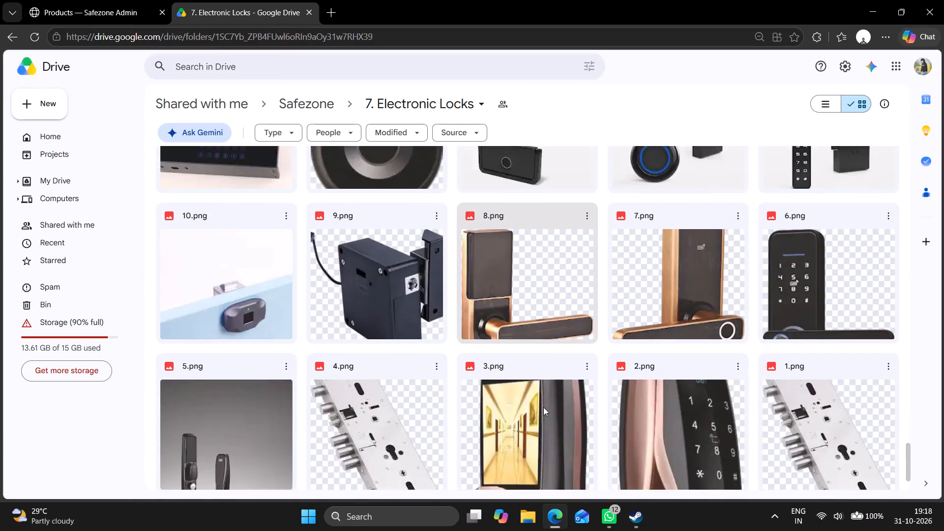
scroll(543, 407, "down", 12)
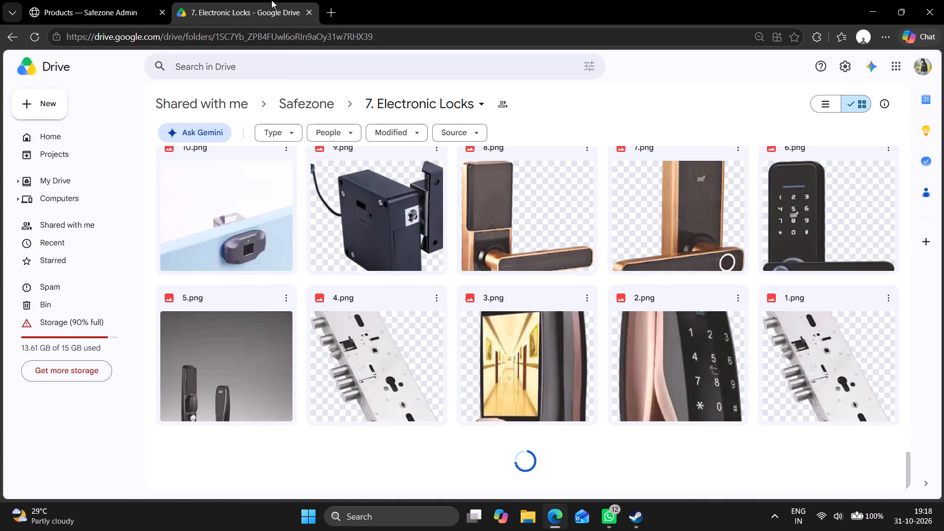
Cut the 7. Electronic Locks folder's web address to the clipboard and close the Drive page, returning to the Safezone Admin Products page.
left_click(387, 45)
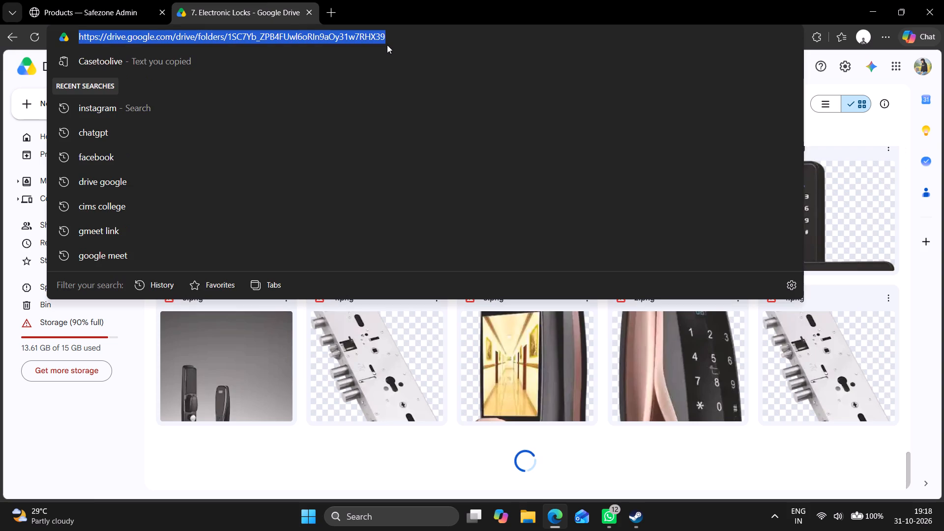
key("ctrl+x")
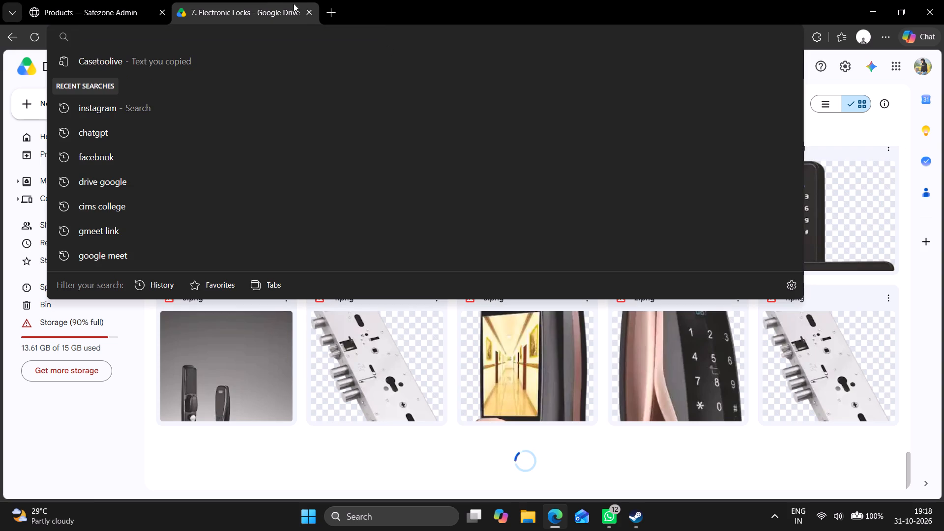
double_click(309, 14)
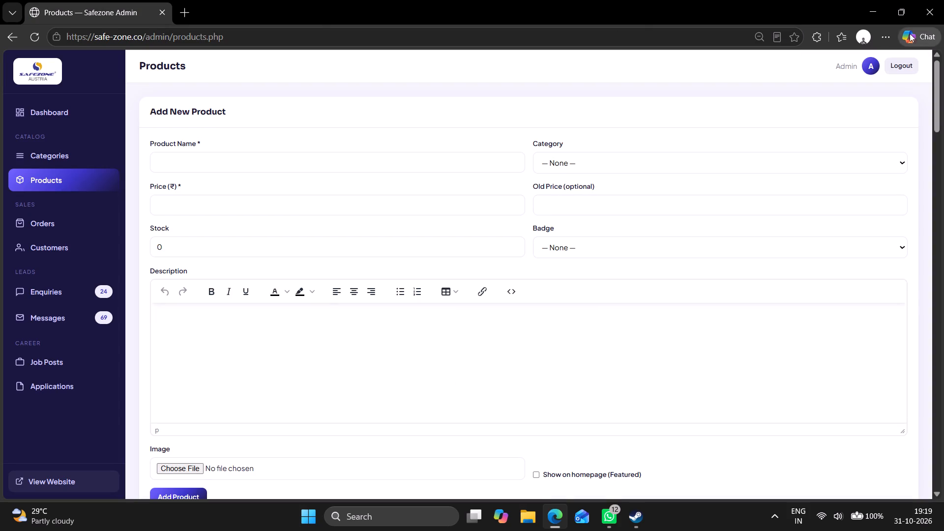
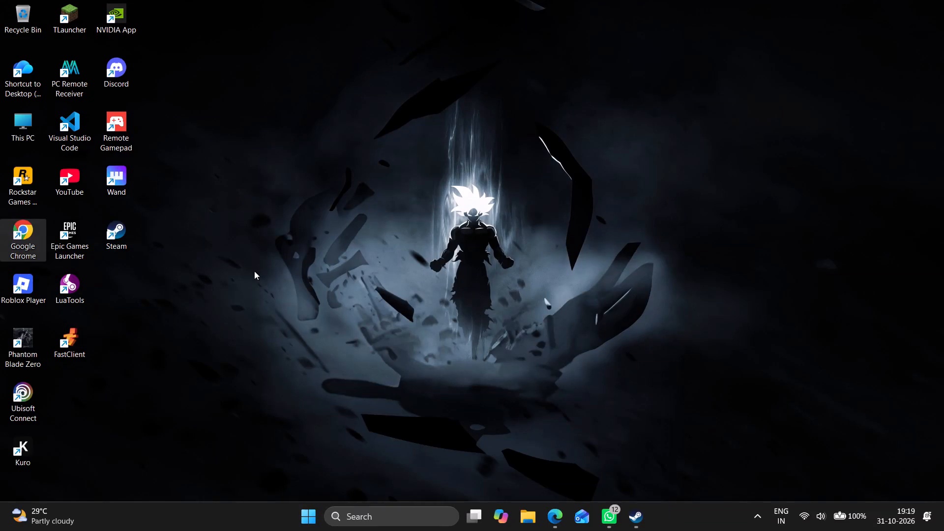
Launch Google Chrome from its desktop shortcut.
triple_click(17, 231)
double_click(17, 231)
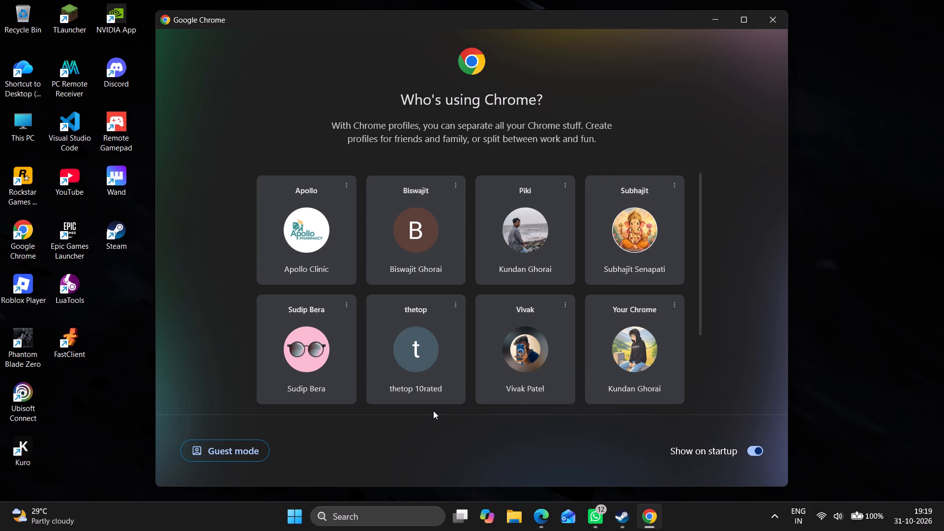
Open a Chrome window with the Vivak profile.
left_click(550, 368)
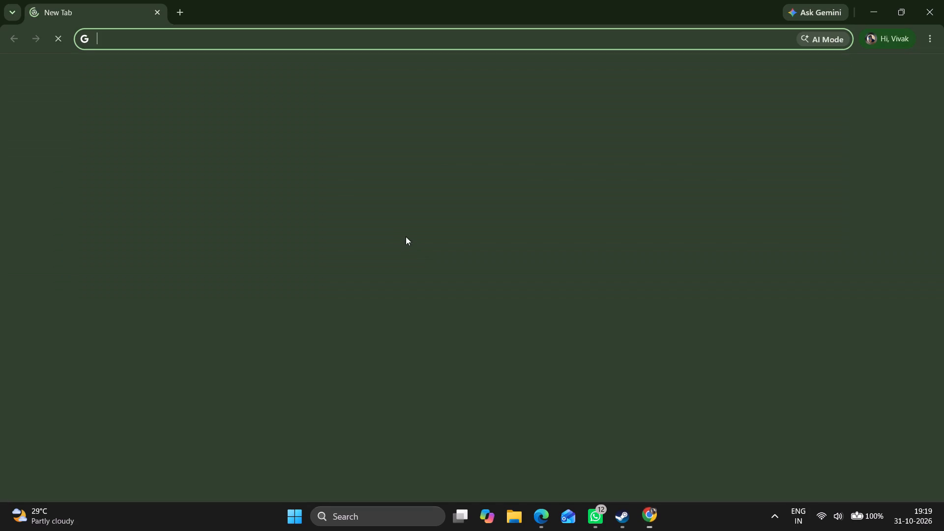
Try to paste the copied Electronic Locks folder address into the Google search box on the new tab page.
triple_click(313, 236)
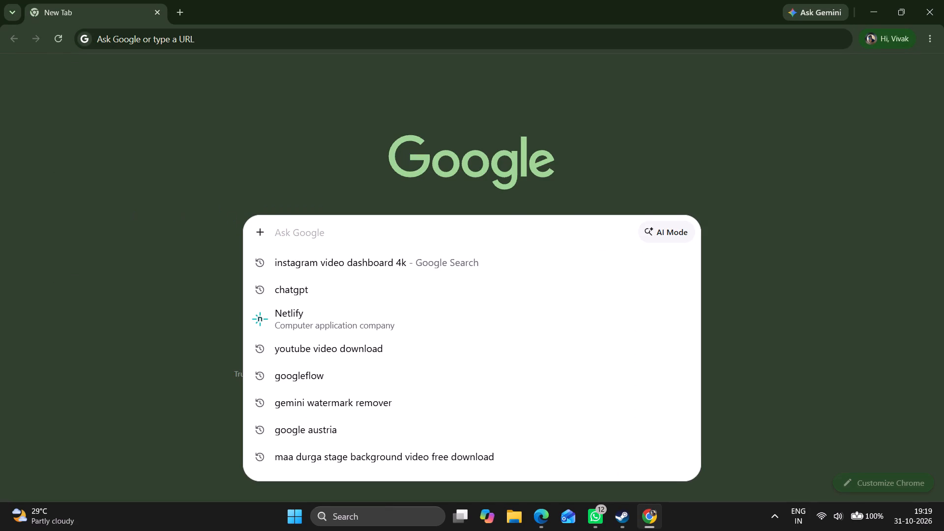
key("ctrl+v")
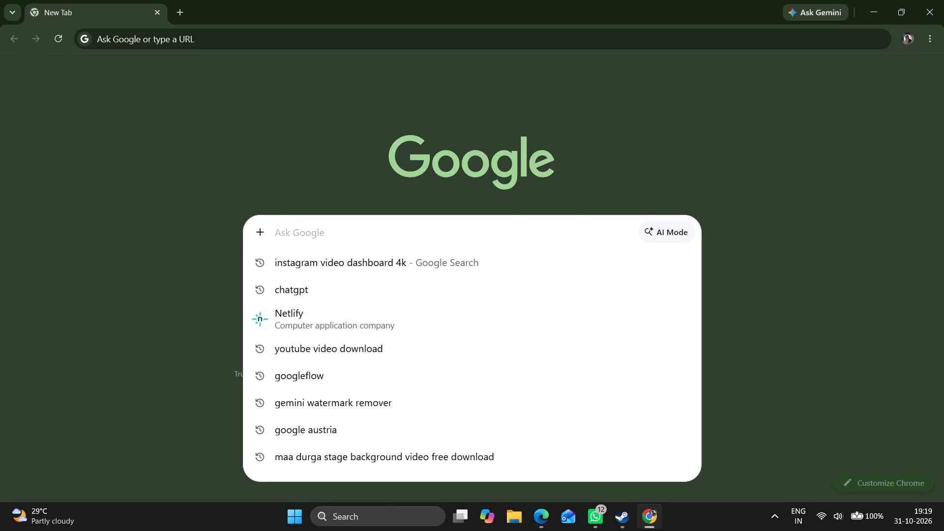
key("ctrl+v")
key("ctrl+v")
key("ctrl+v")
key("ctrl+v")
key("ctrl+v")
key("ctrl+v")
Switch back to the Safezone Admin Products page in Microsoft Edge and try to undo the last action.
left_click(545, 516)
key("ctrl+z")
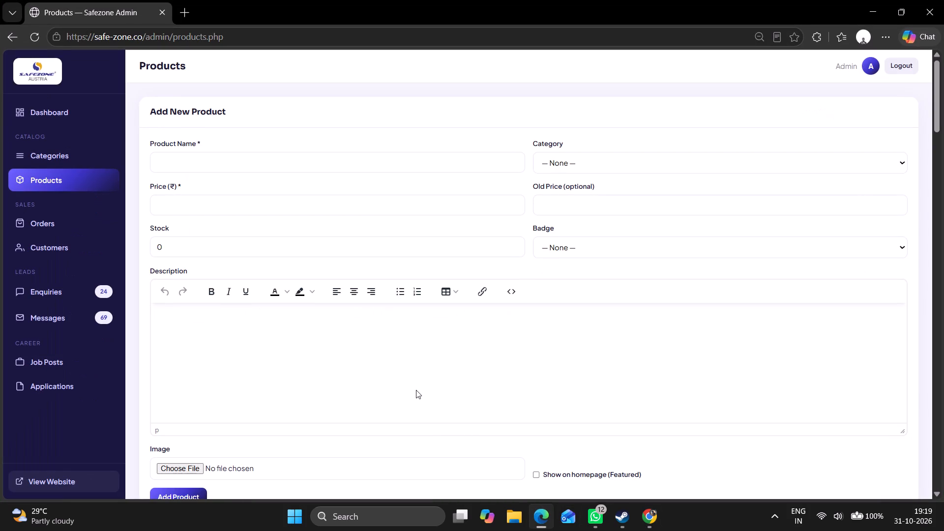
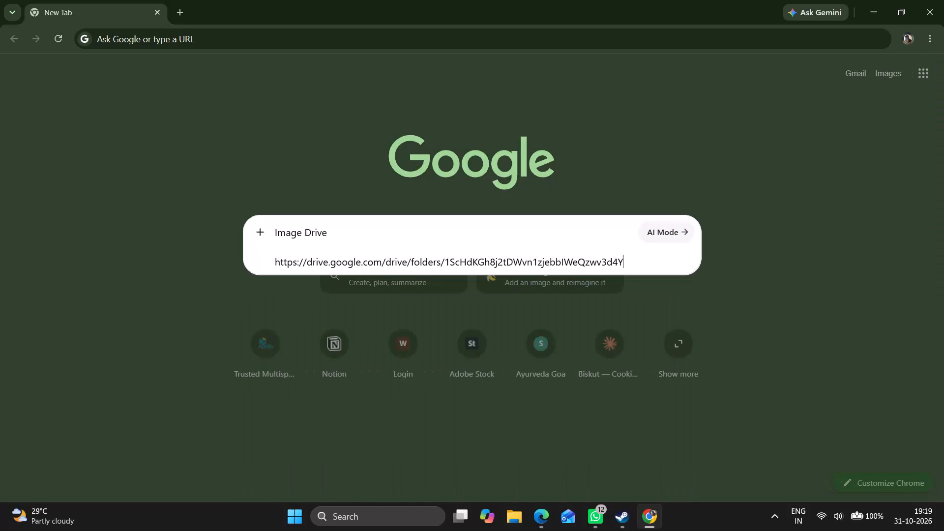
Search Google for the pasted Image Drive text and folder link, open Google Drive from the results, and look over the suggested files.
key("Return")
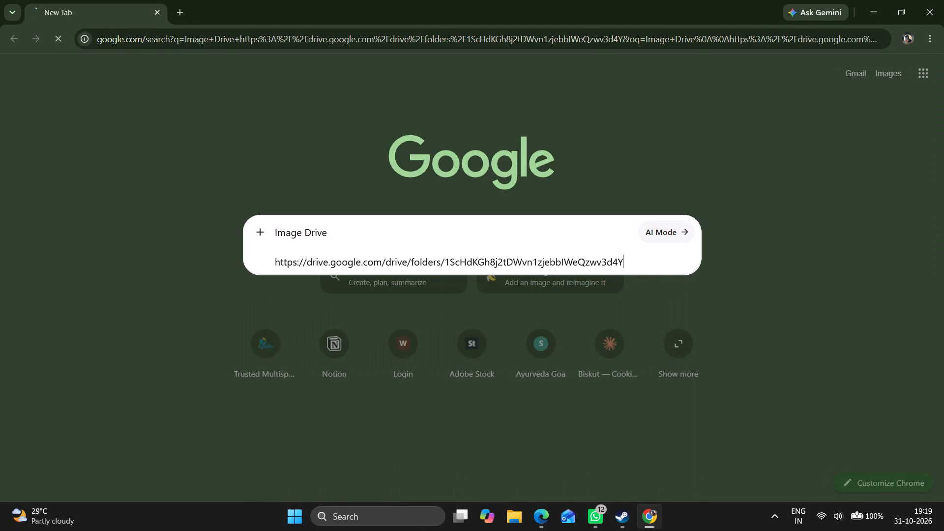
double_click(350, 196)
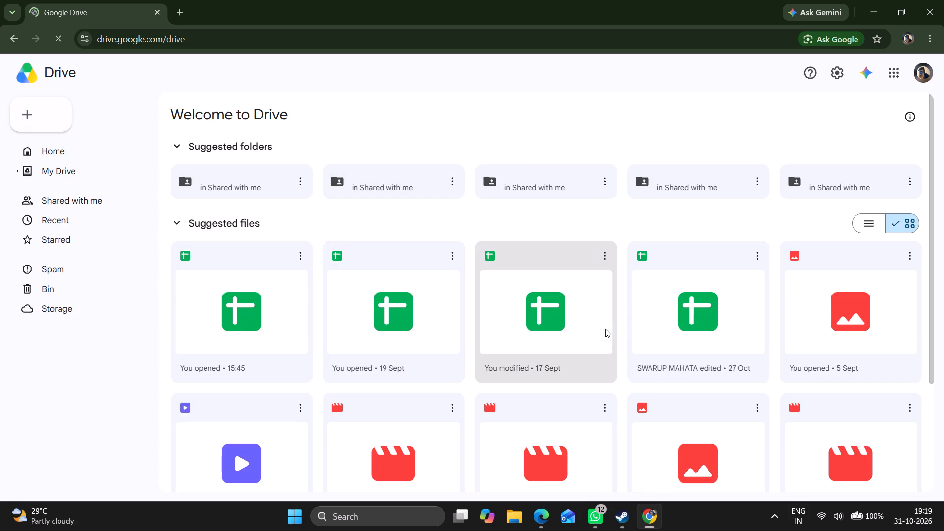
scroll(693, 281, "down", 4)
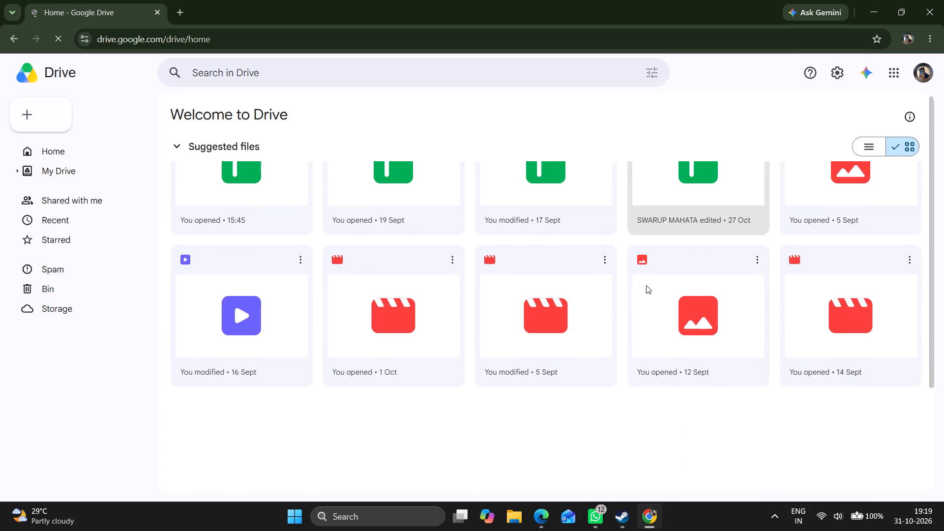
scroll(433, 312, "up", 2)
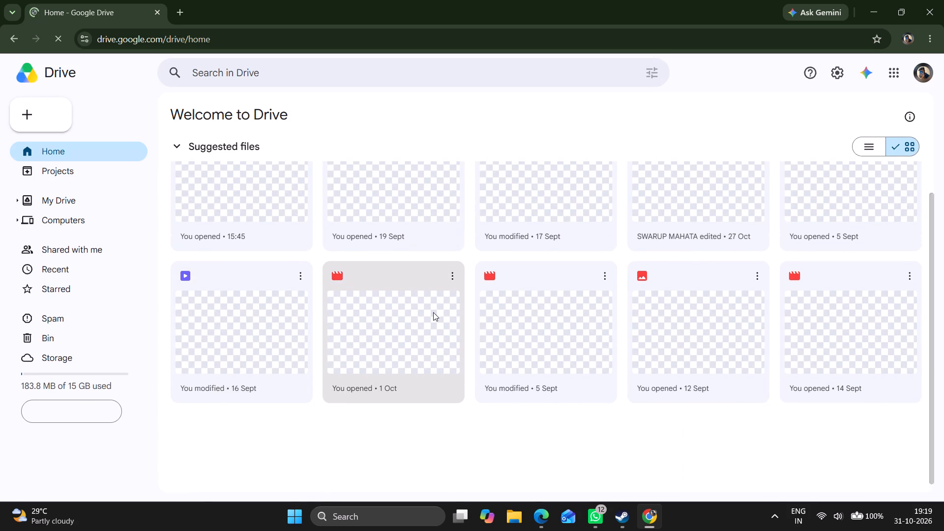
Look through the suggested folders and suggested files on the Google Drive home page.
scroll(433, 312, "up", 2)
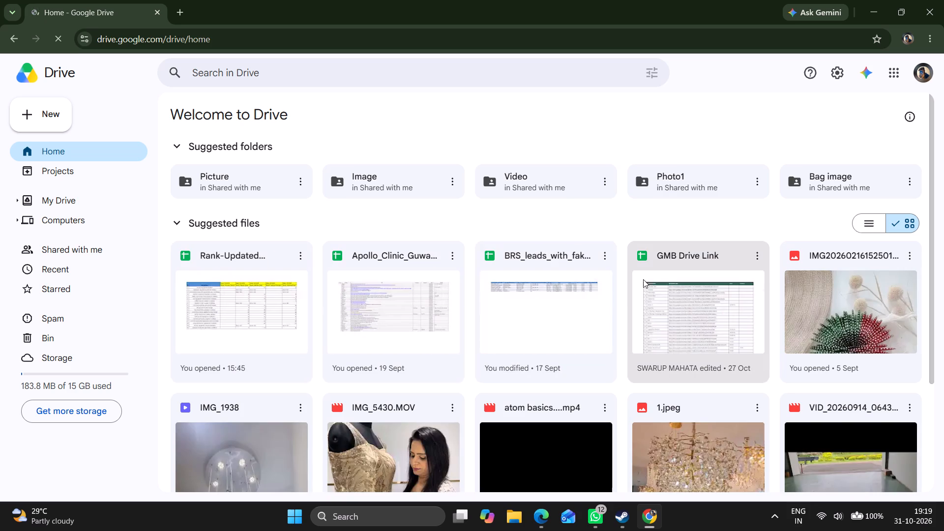
scroll(473, 323, "down", 3)
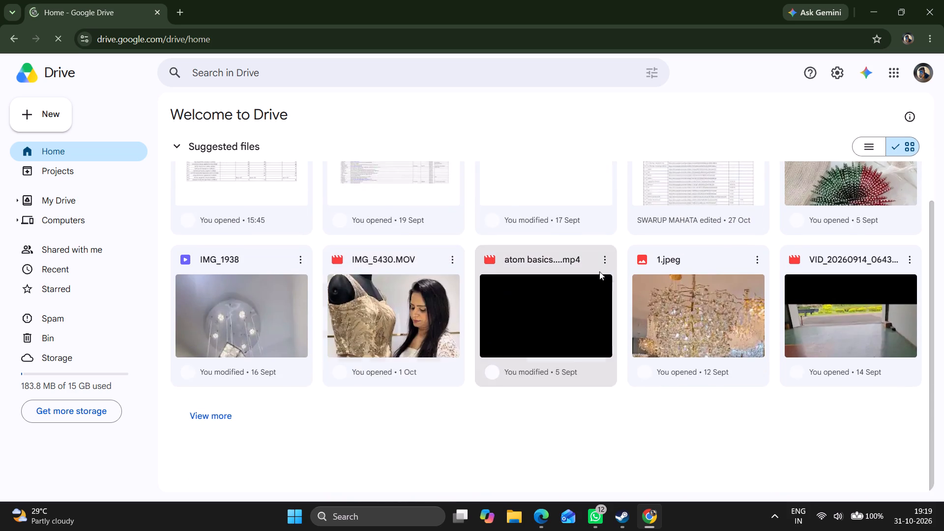
scroll(612, 271, "up", 4)
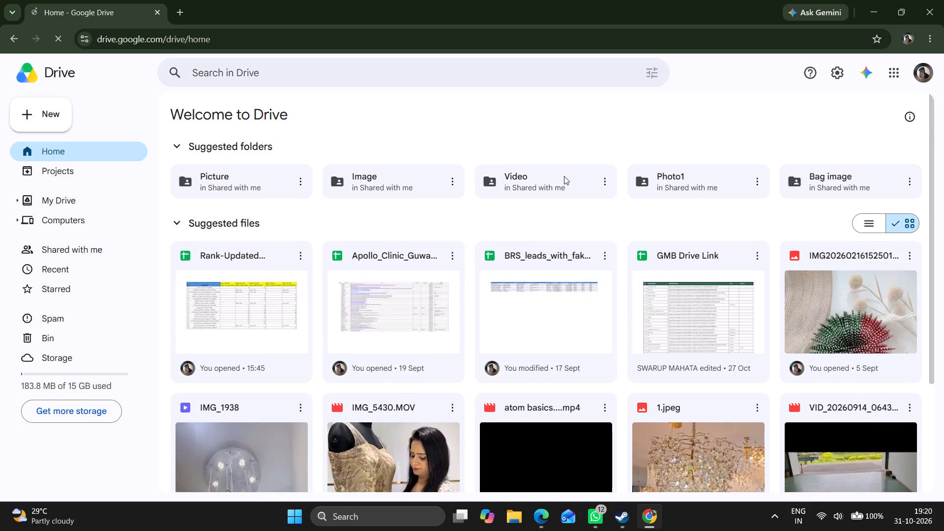
scroll(158, 224, "down", 2)
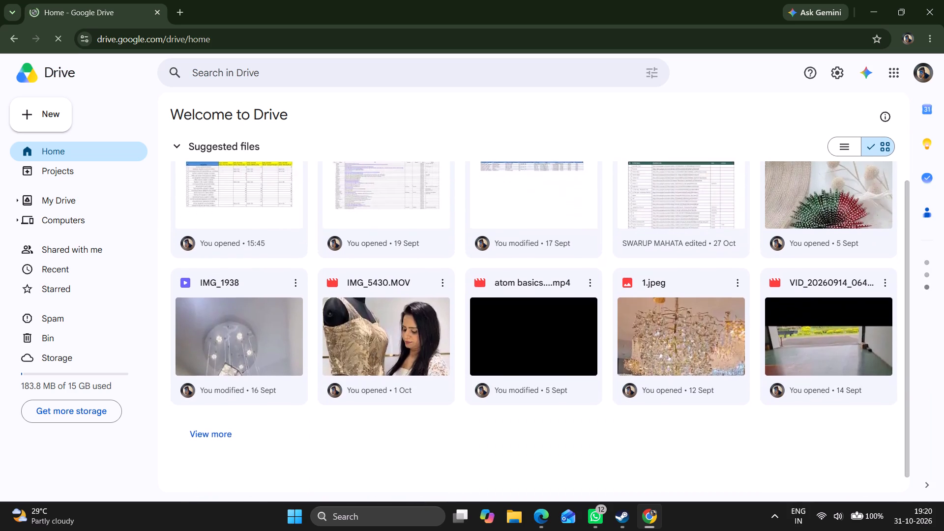
scroll(155, 216, "up", 3)
scroll(367, 254, "up", 4)
scroll(510, 138, "up", 3)
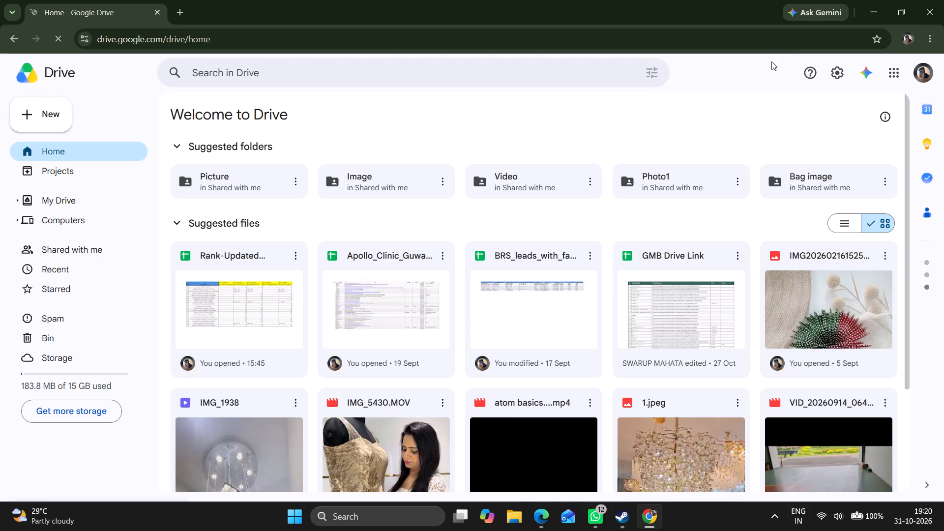
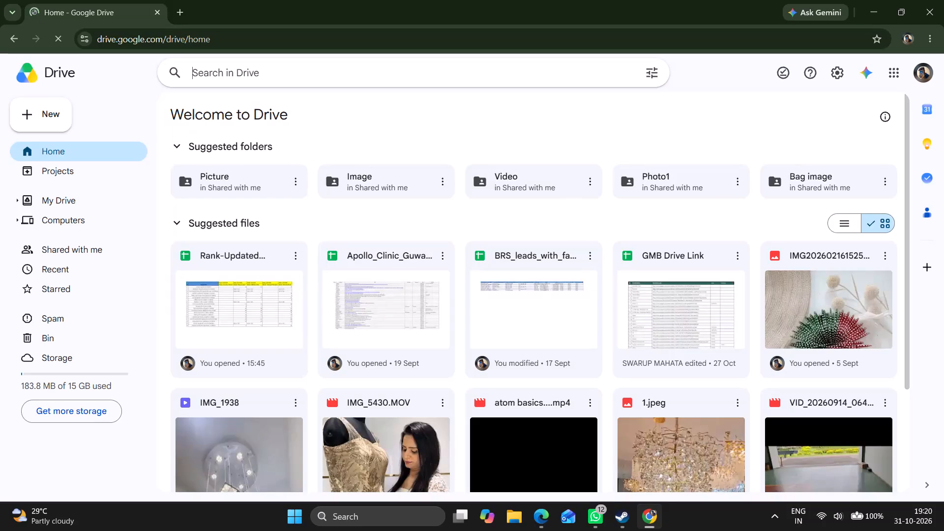
Search Google Drive for the copied "Image Drive" message text with its folder link.
key("ctrl+v")
key("Return")
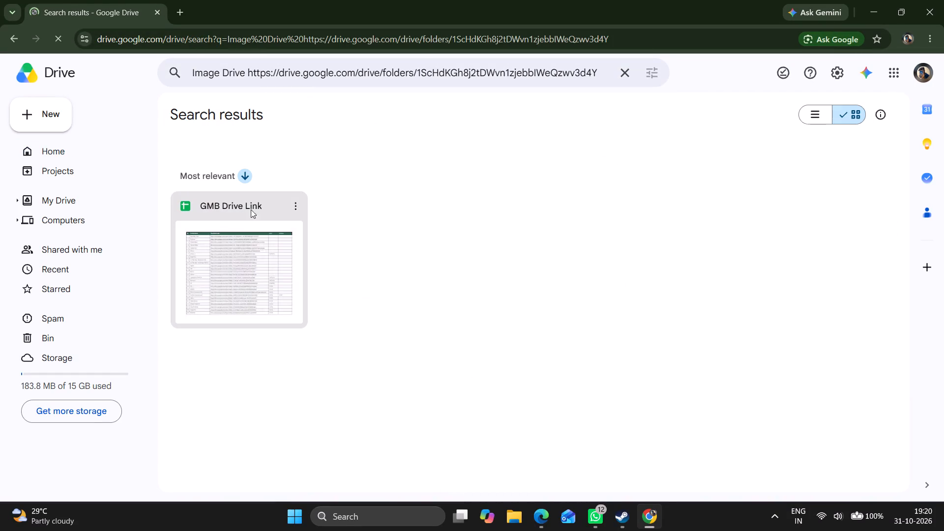
Replace the Drive page with a new blank page, search Google for the copied "Image Drive" text and link, and look through the results.
left_click(181, 6)
double_click(161, 12)
triple_click(348, 239)
double_click(348, 239)
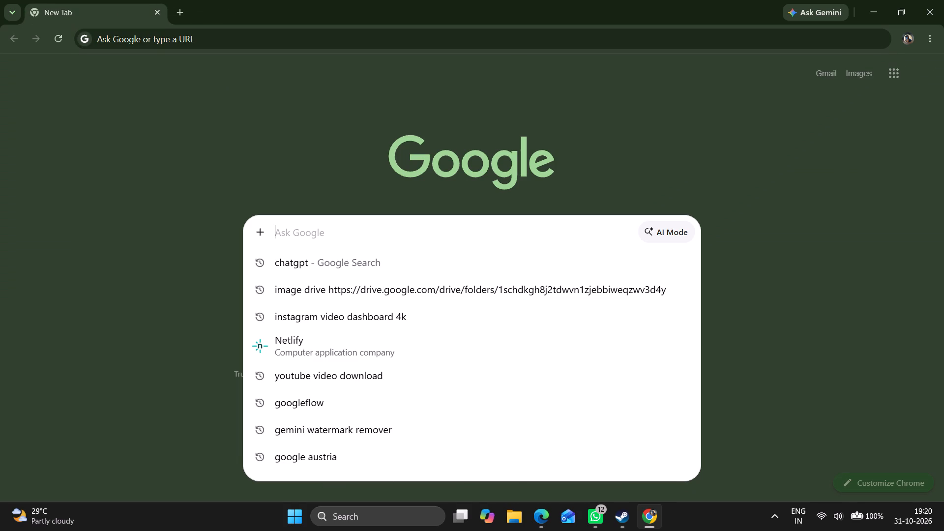
key("ctrl+v")
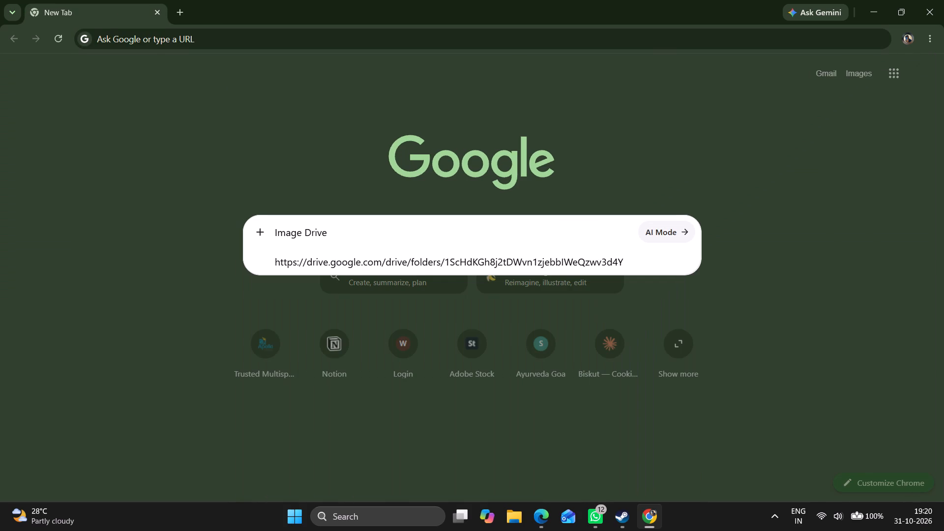
key("Return")
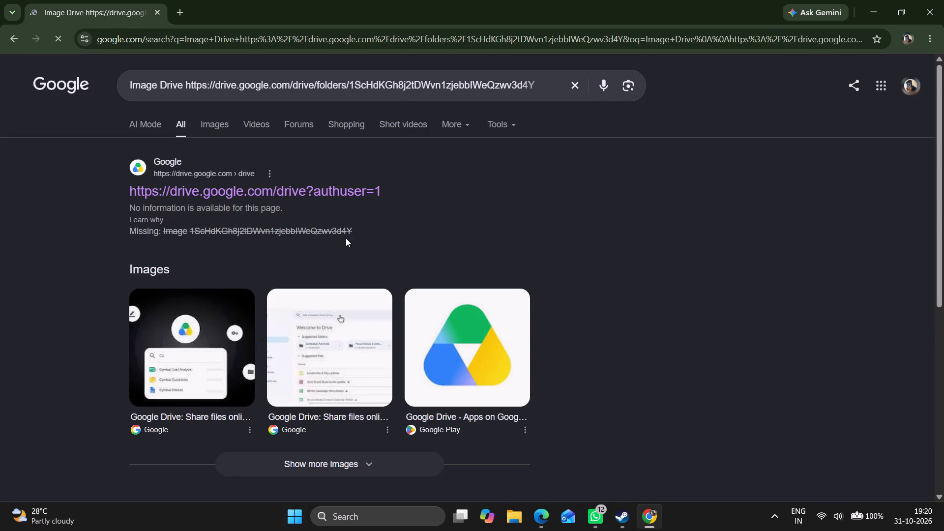
scroll(337, 240, "down", 8)
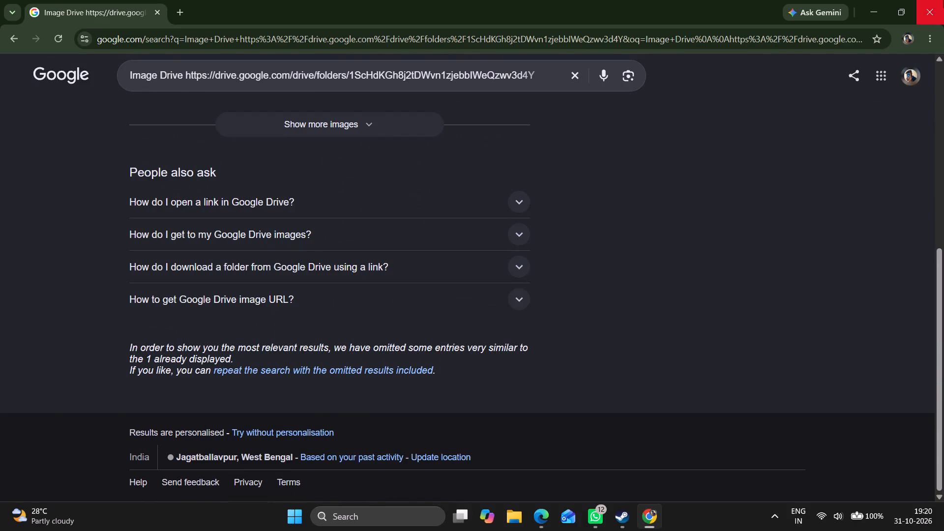
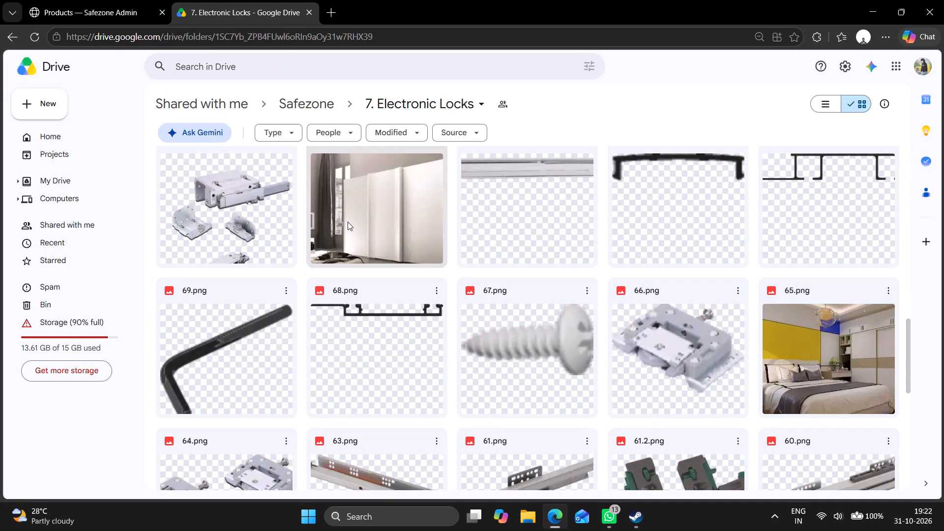
Look through the image thumbnails in the Safezone 7. Electronic Locks folder, from around 69.png down to 1.png.
scroll(347, 222, "down", 12)
scroll(364, 215, "up", 1)
scroll(364, 215, "down", 5)
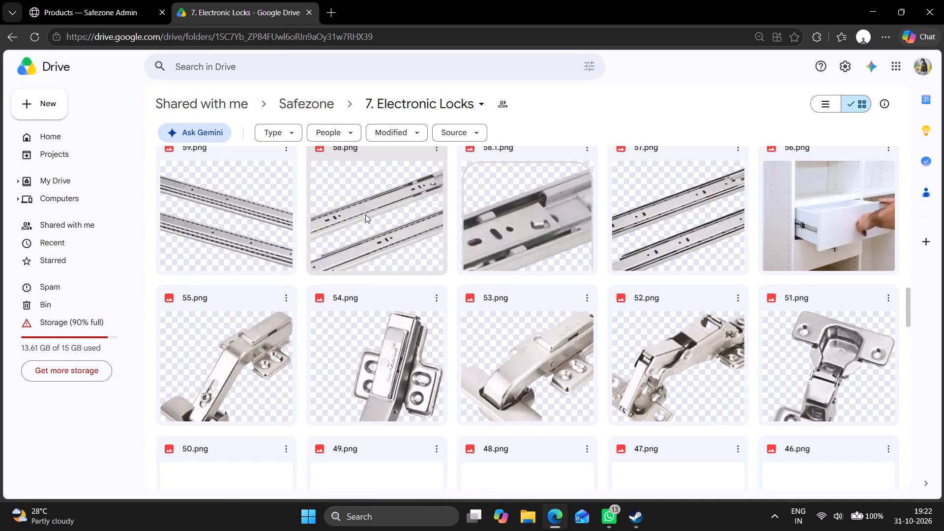
scroll(365, 214, "down", 20)
scroll(365, 214, "down", 10)
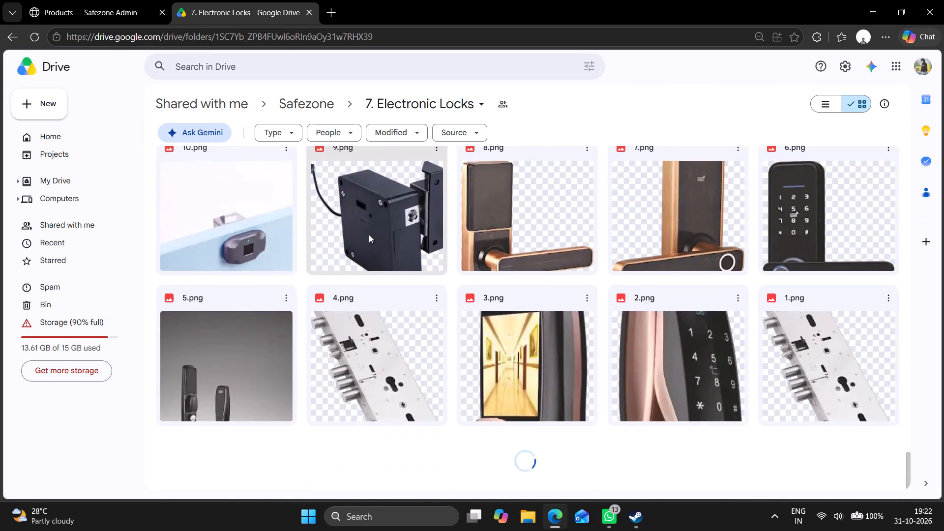
scroll(369, 235, "down", 3)
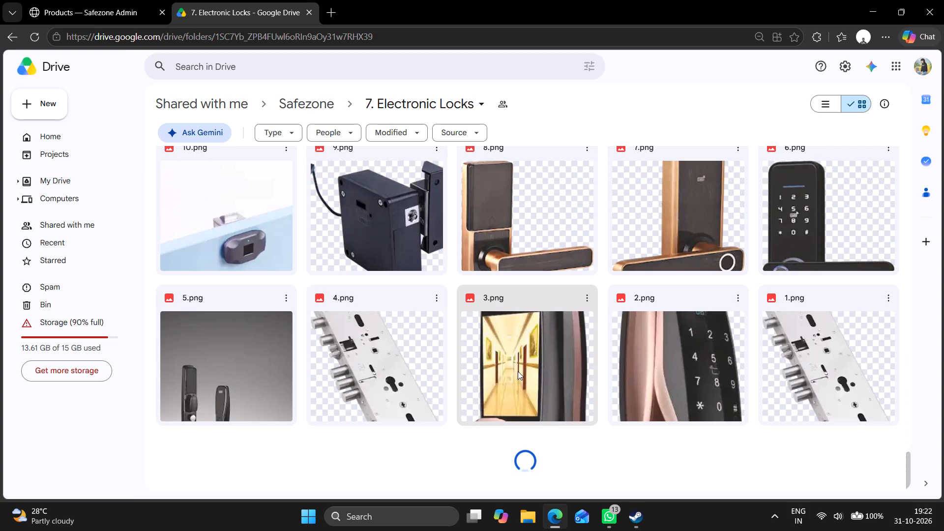
Preview the image 1.png in the 7. Electronic Locks folder, then return to the folder's file list.
double_click(865, 370)
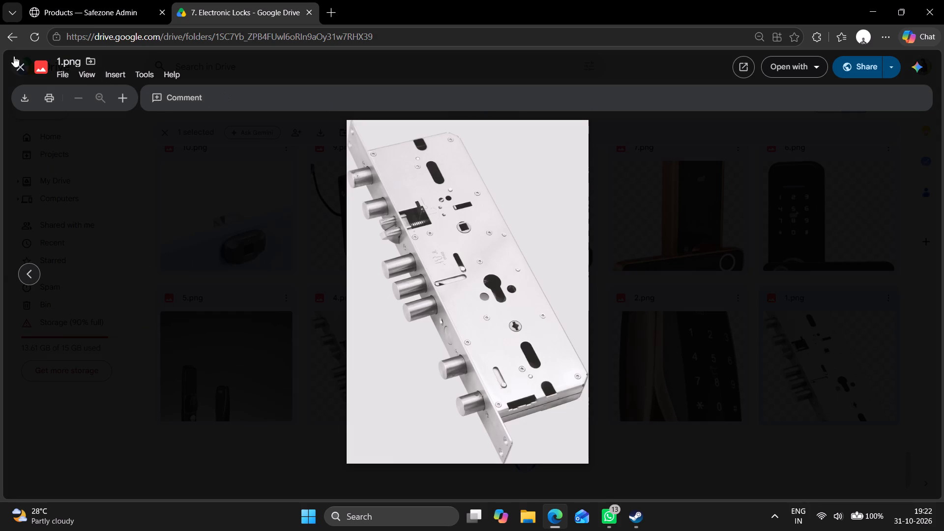
double_click(27, 66)
scroll(374, 351, "down", 5)
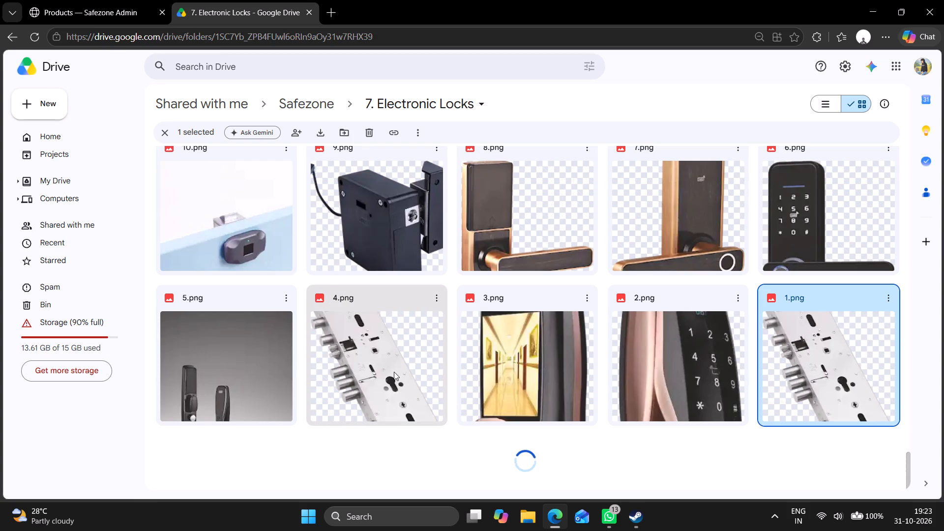
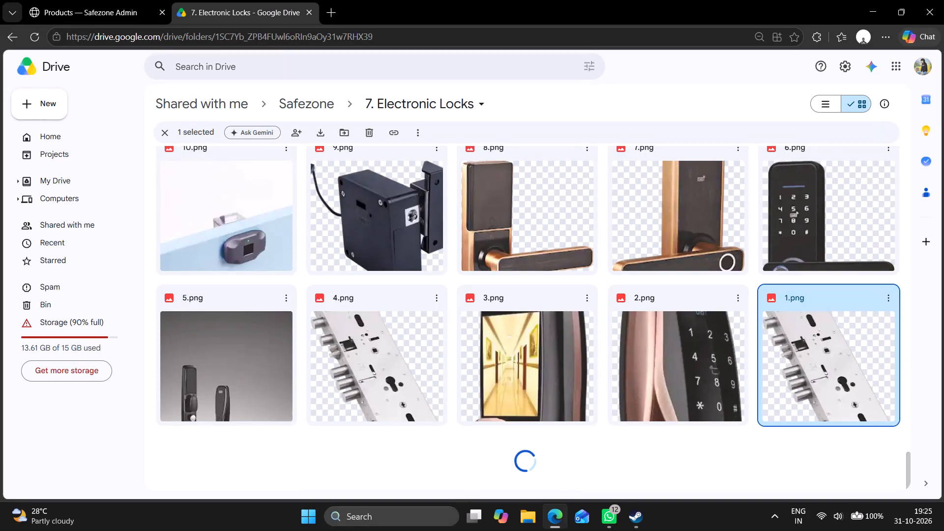
Open the Snipping Tool and minimise its window, leaving it running for screen captures.
left_click(384, 521)
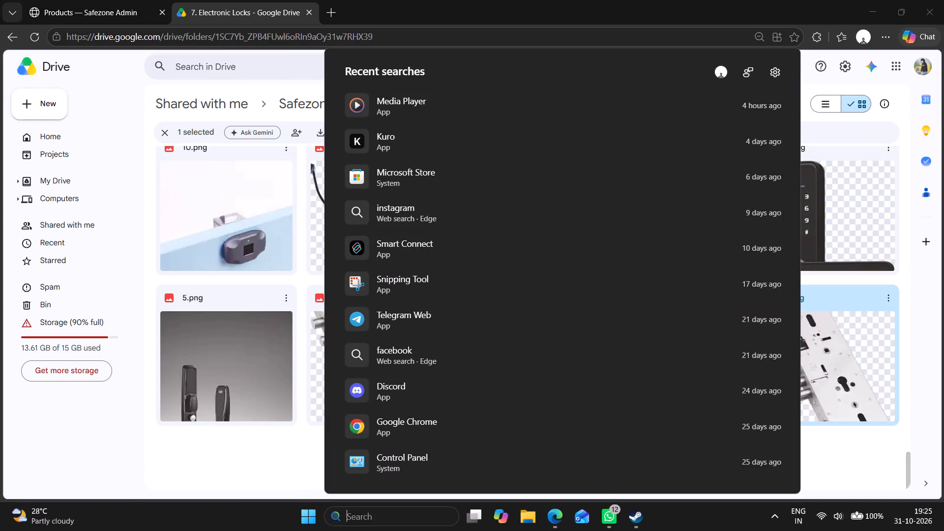
key("s")
double_click(409, 138)
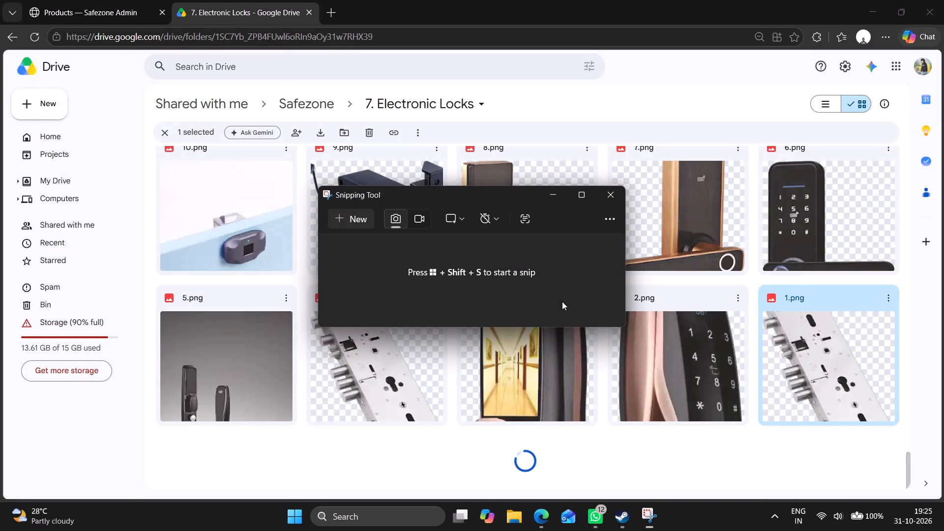
double_click(556, 192)
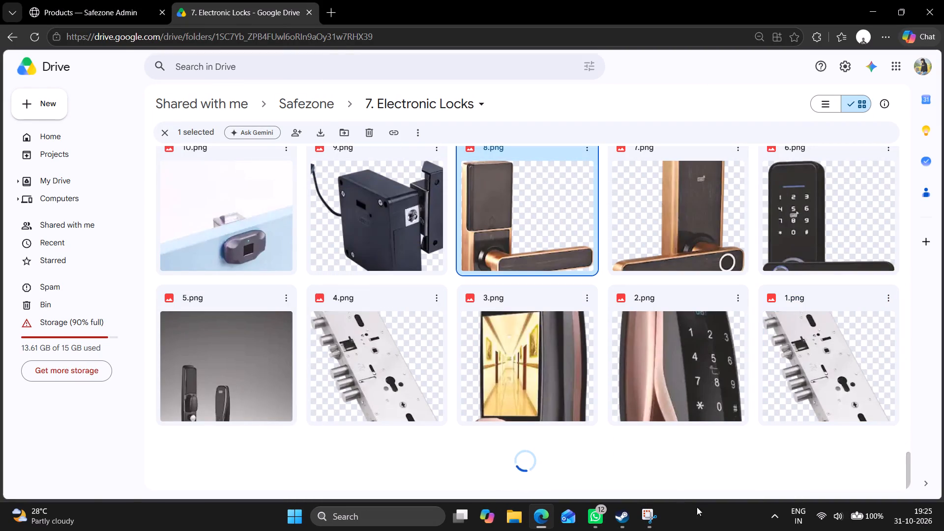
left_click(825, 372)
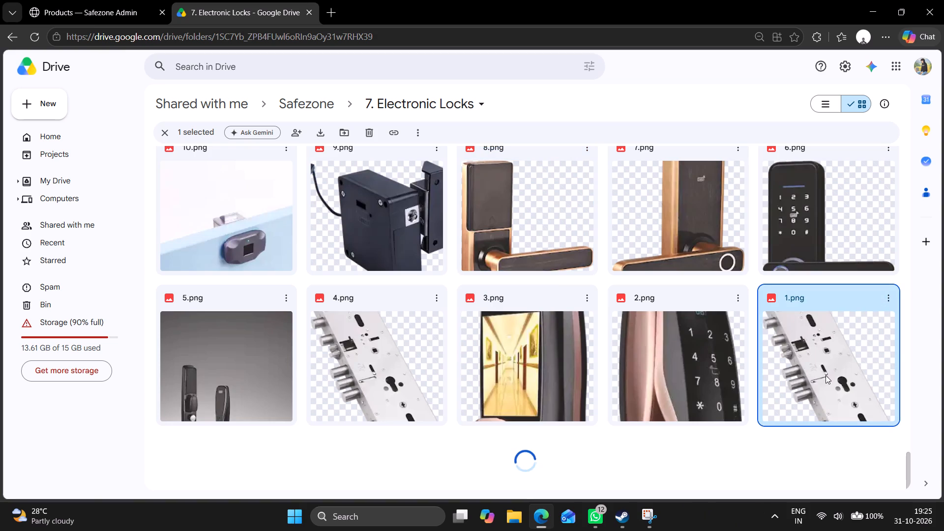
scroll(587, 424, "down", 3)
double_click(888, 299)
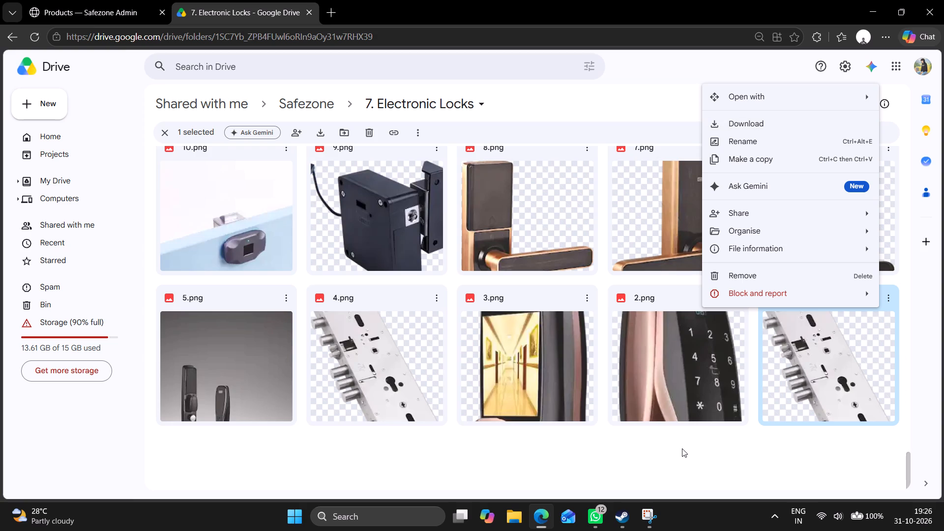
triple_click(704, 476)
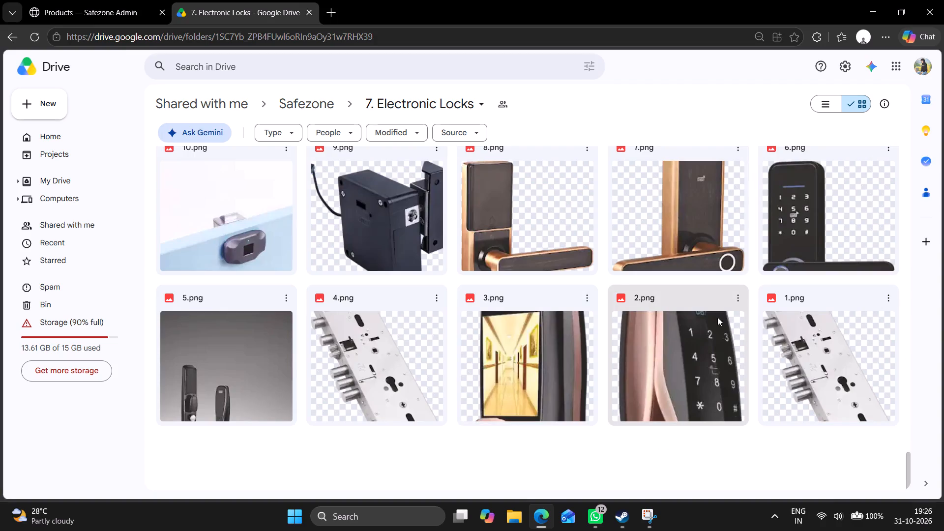
Download the image 2.png from the 7. Electronic Locks folder.
triple_click(732, 299)
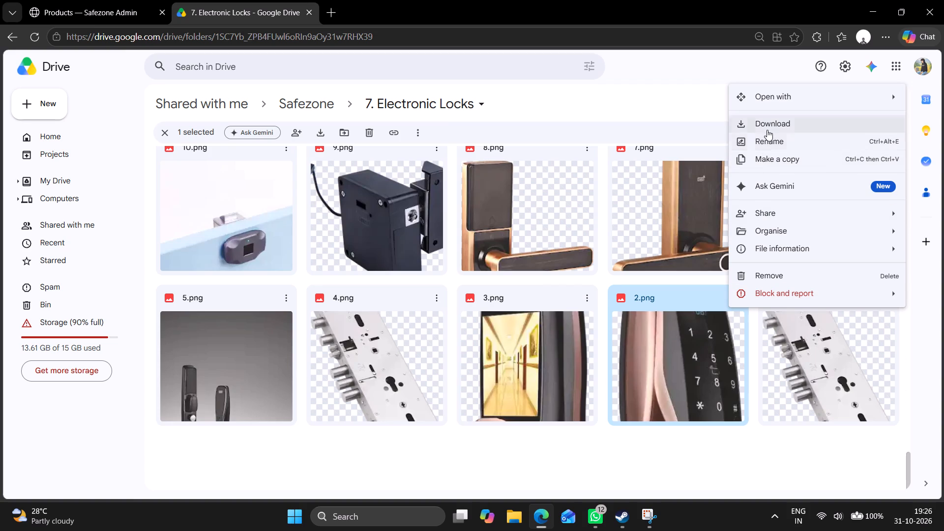
double_click(767, 128)
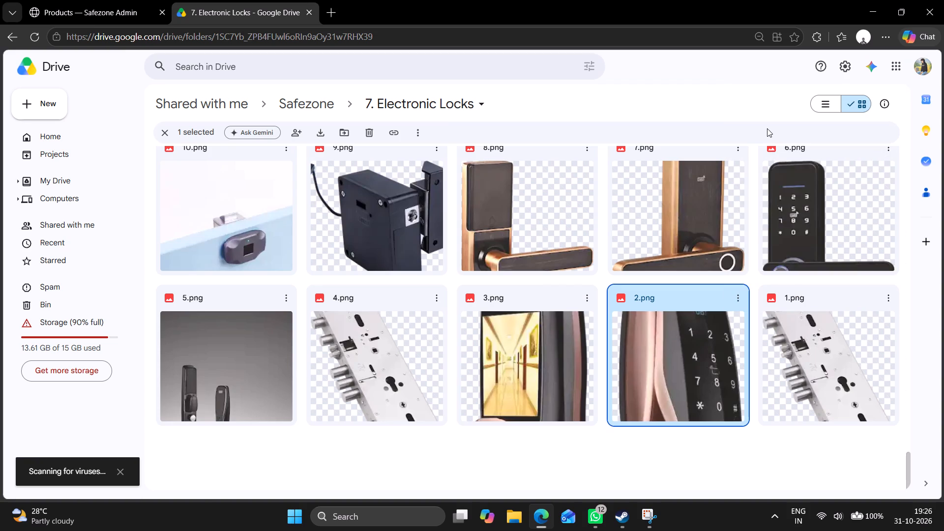
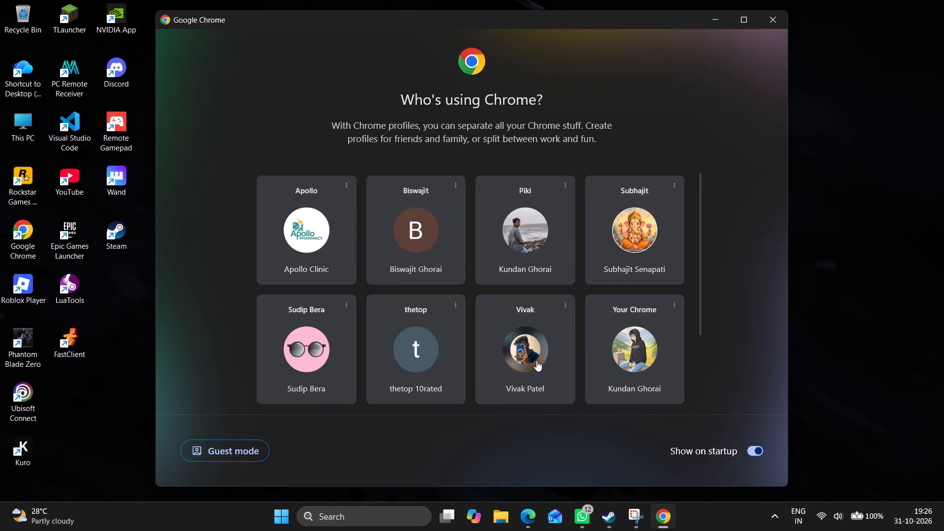
triple_click(536, 360)
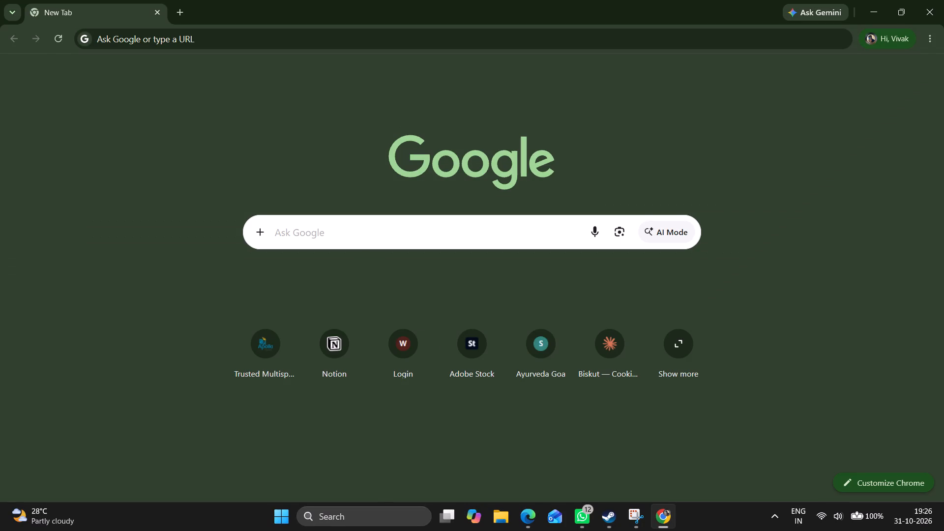
double_click(354, 236)
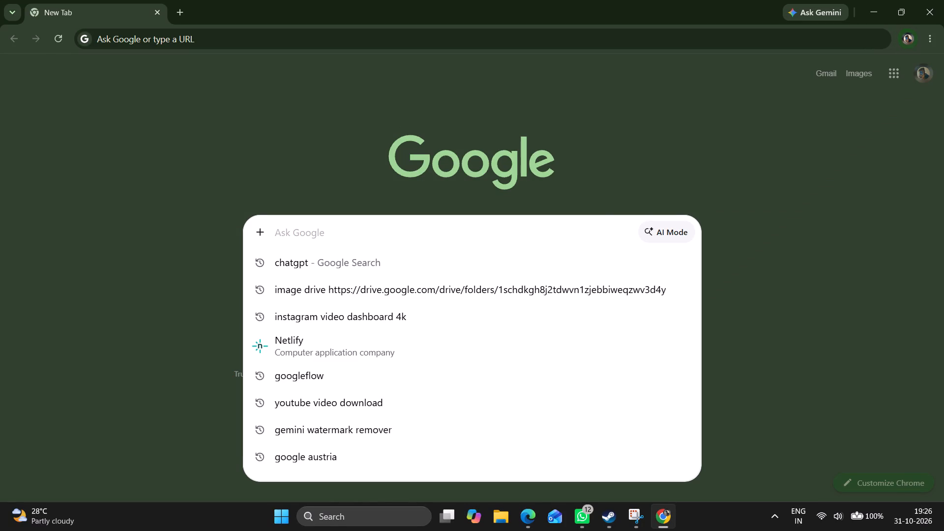
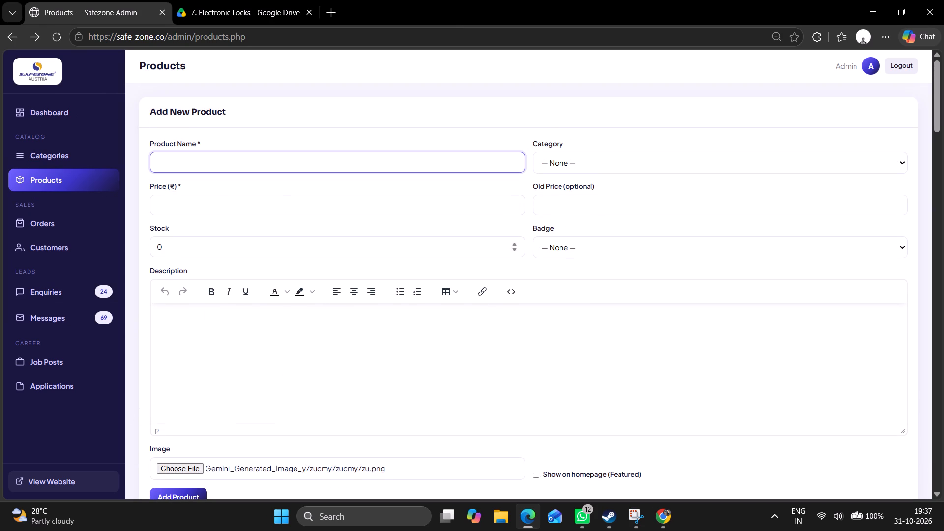
double_click(225, 0)
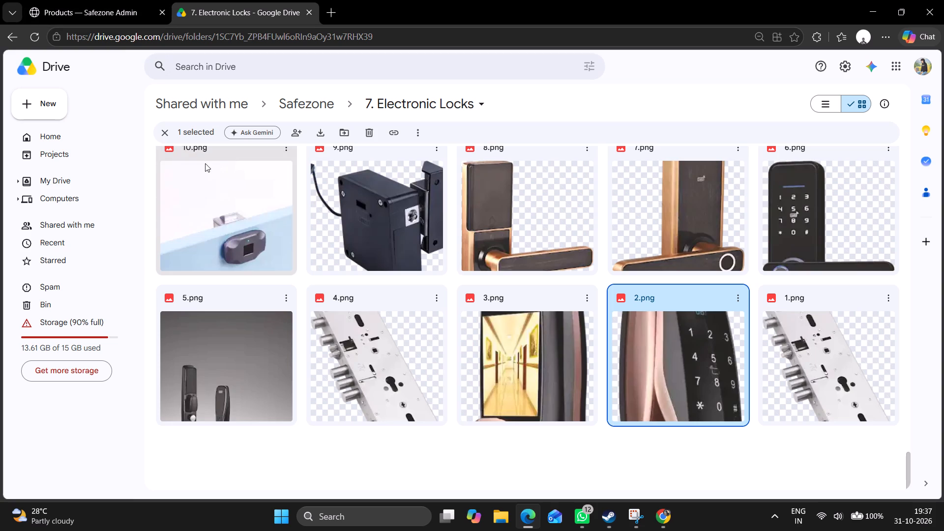
scroll(202, 119, "down", 1)
scroll(265, 153, "down", 1)
double_click(111, 6)
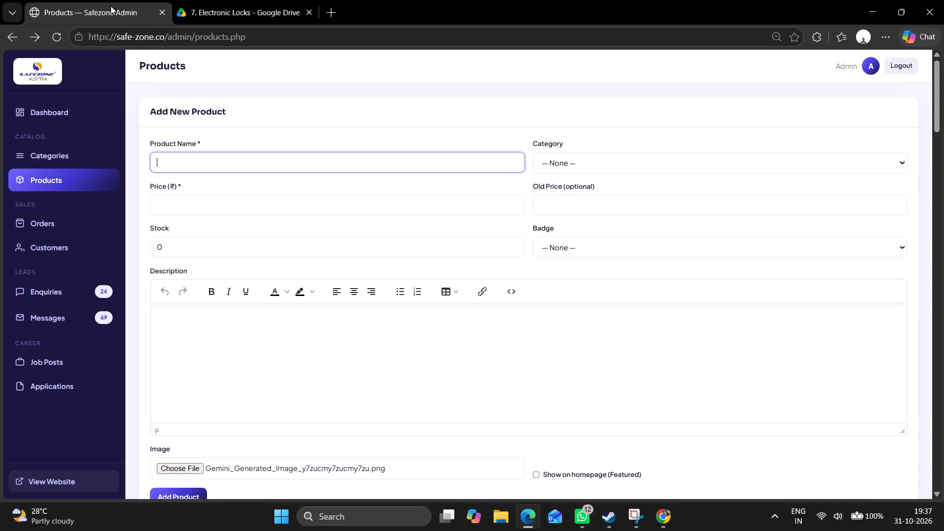
scroll(324, 246, "down", 2)
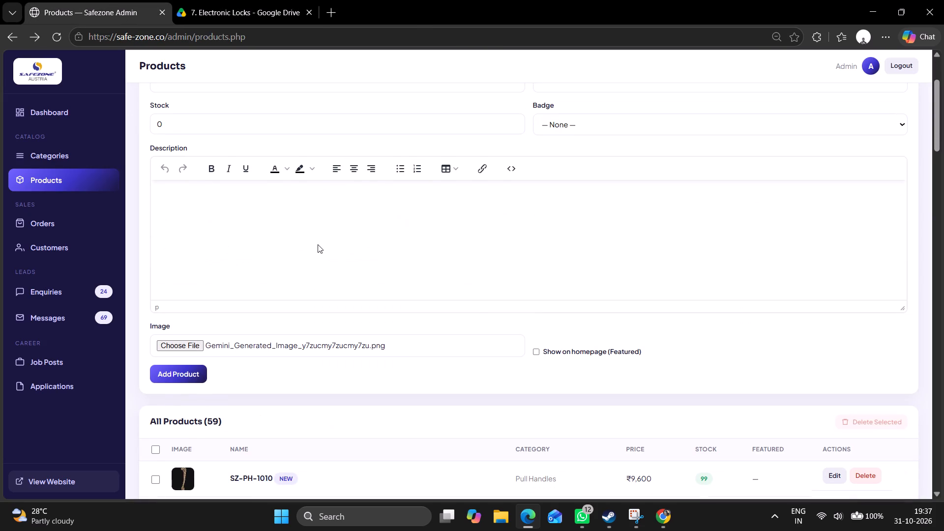
scroll(331, 252, "up", 1)
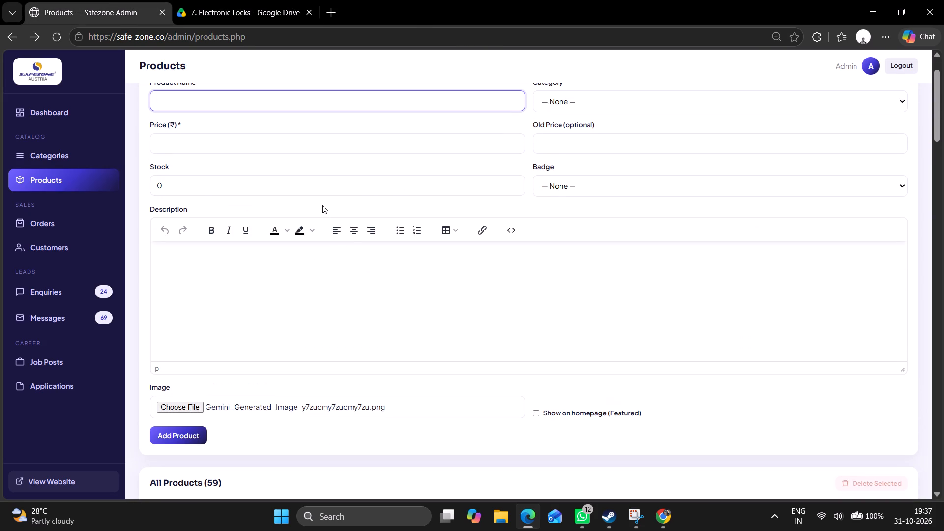
key("shift+s")
type("916")
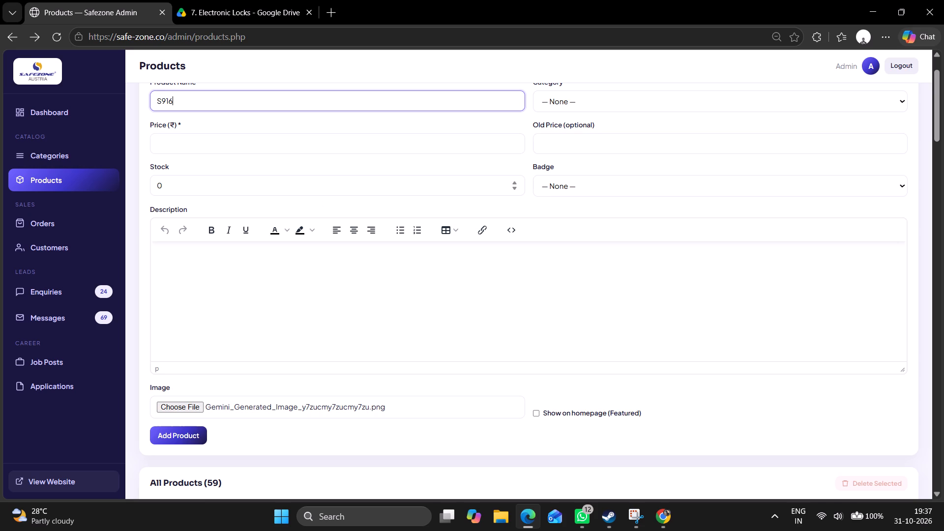
double_click(240, 139)
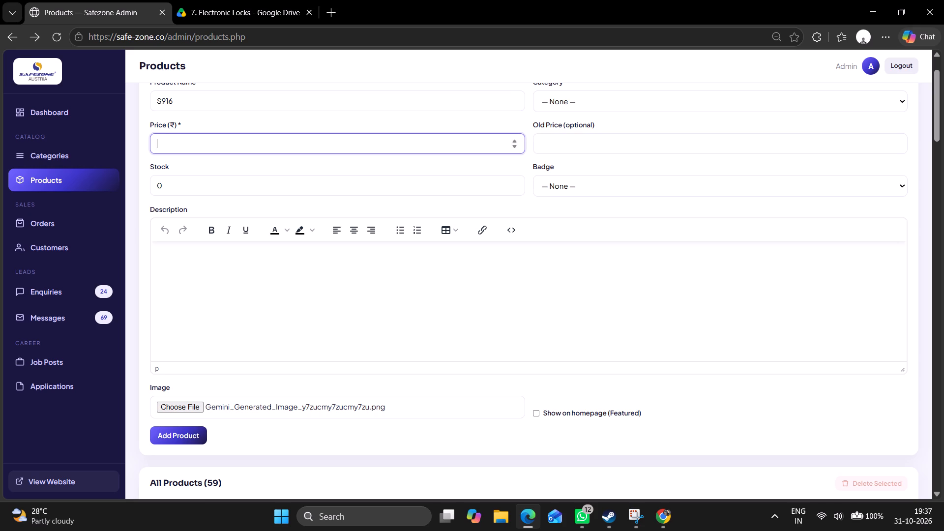
type("47")
type("00")
key("0")
Assign the product to the Electronic Locks category and give it the NEW badge.
scroll(425, 171, "up", 3)
triple_click(586, 167)
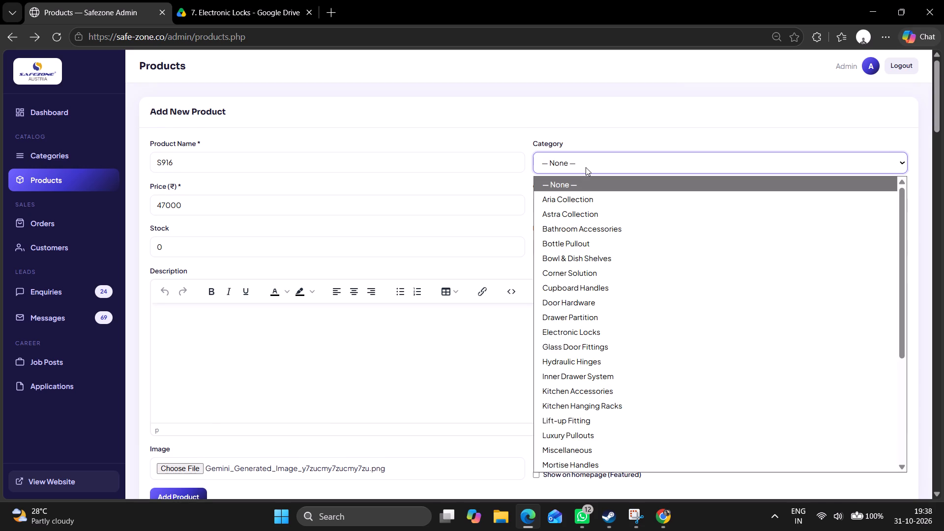
key("e")
key("Return")
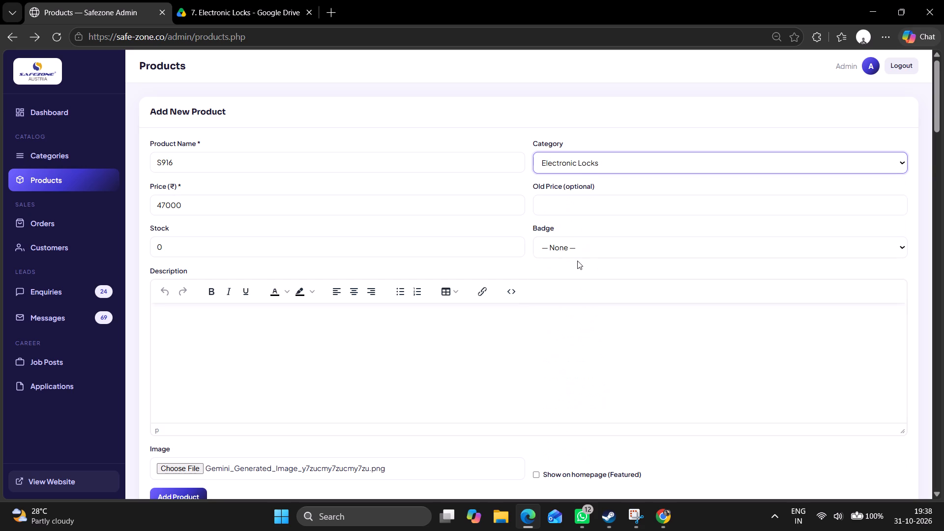
double_click(583, 243)
left_click(583, 243)
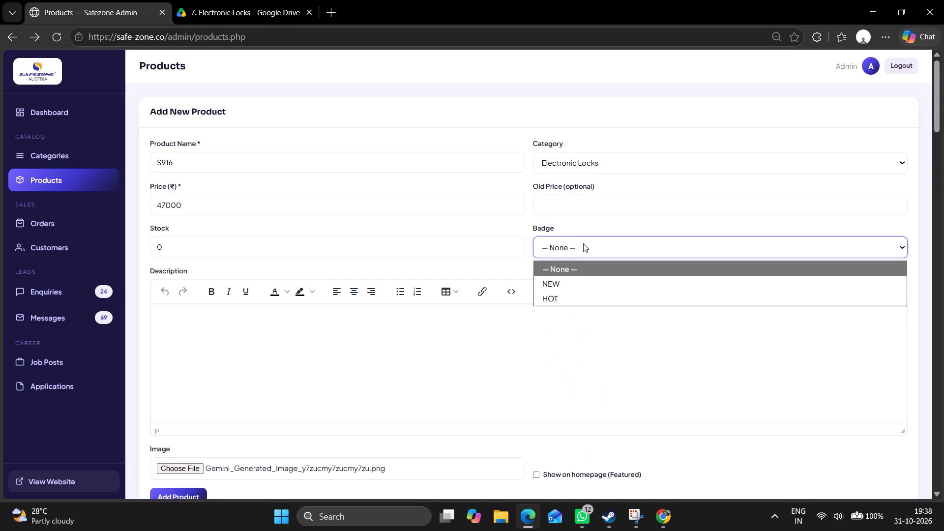
key("n")
key("Return")
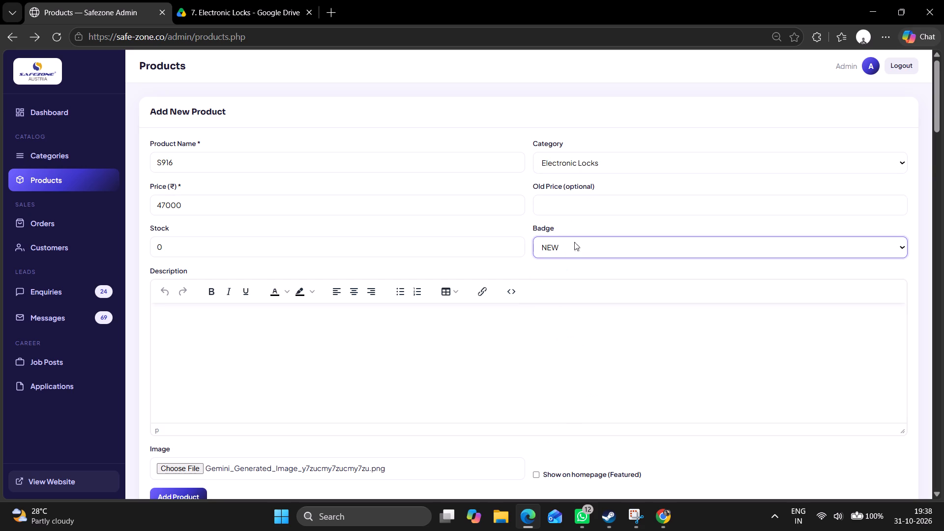
Set the product's stock to 99.
scroll(363, 268, "down", 1)
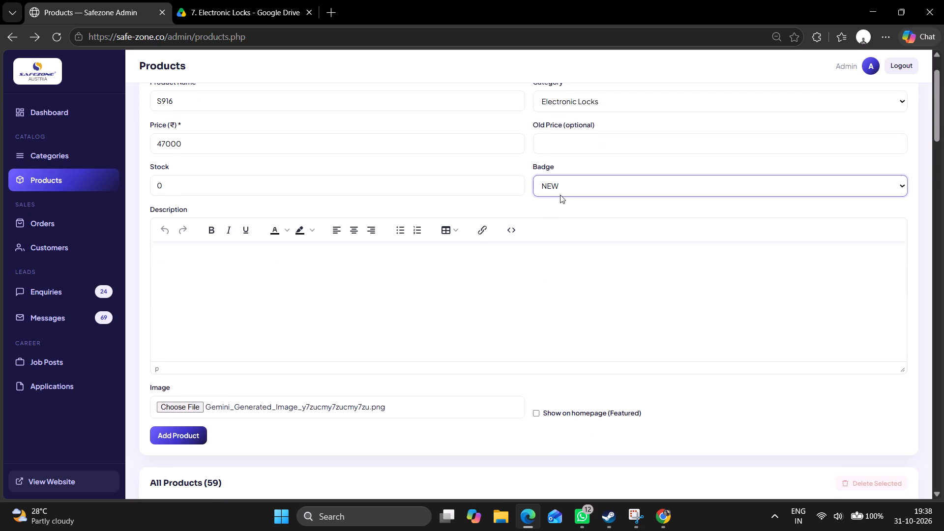
triple_click(249, 180)
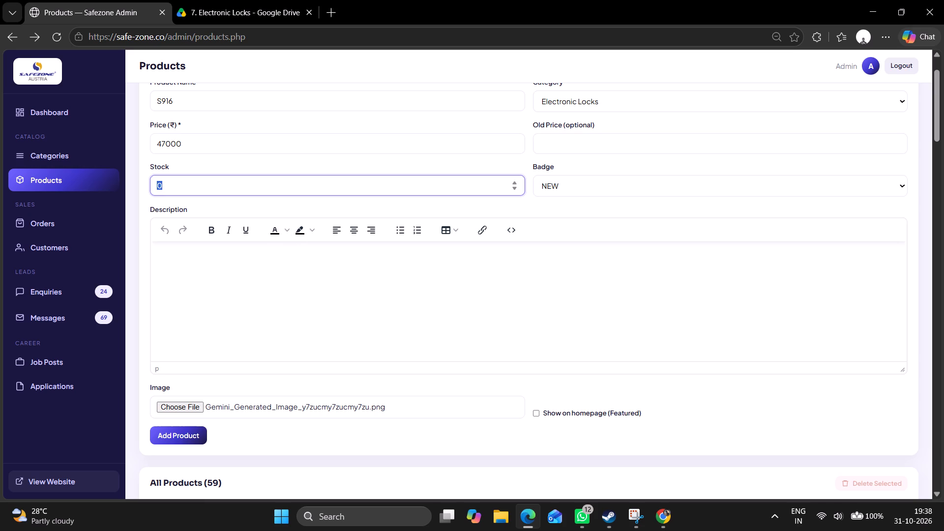
key("BackSpace")
type("99")
key("Return")
Paste the copied text with the S916 electronic lock and SZ-PH-1010 handle details into the product description.
scroll(163, 296, "down", 1)
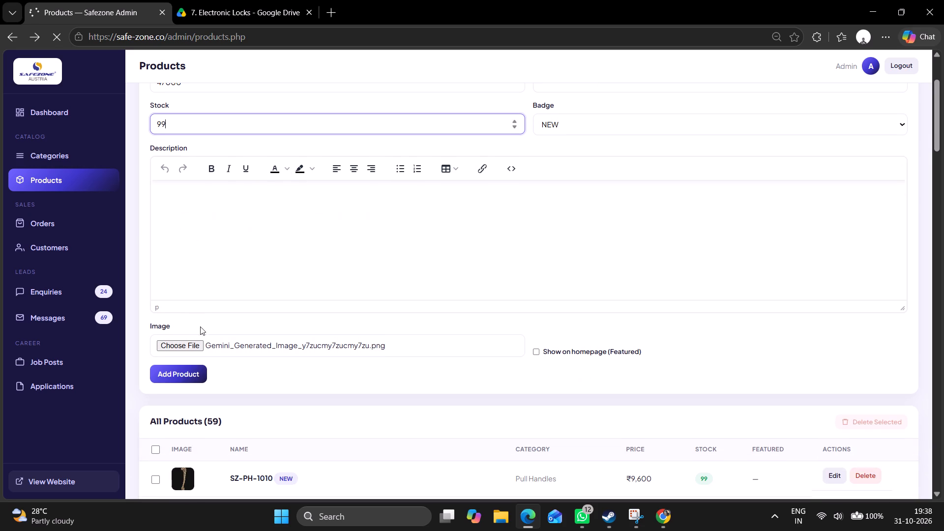
scroll(219, 303, "up", 1)
left_click(226, 291)
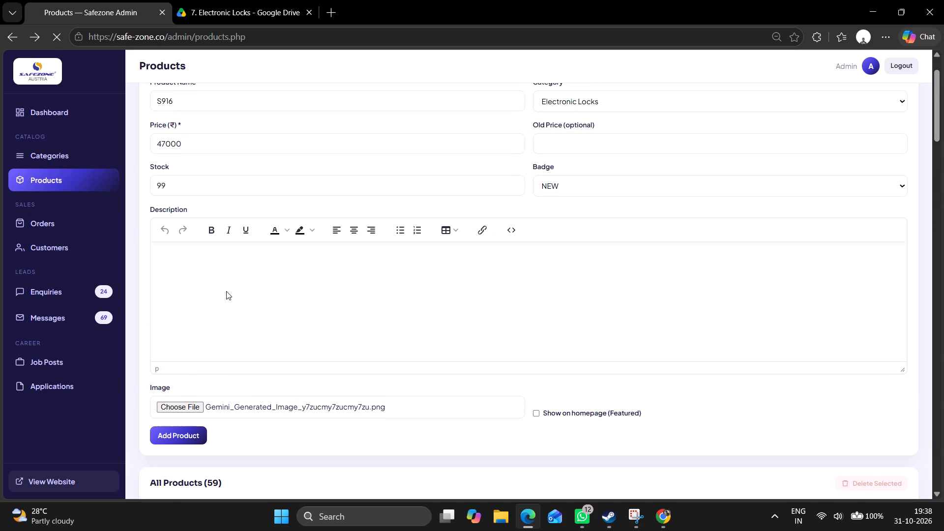
key("ctrl+v")
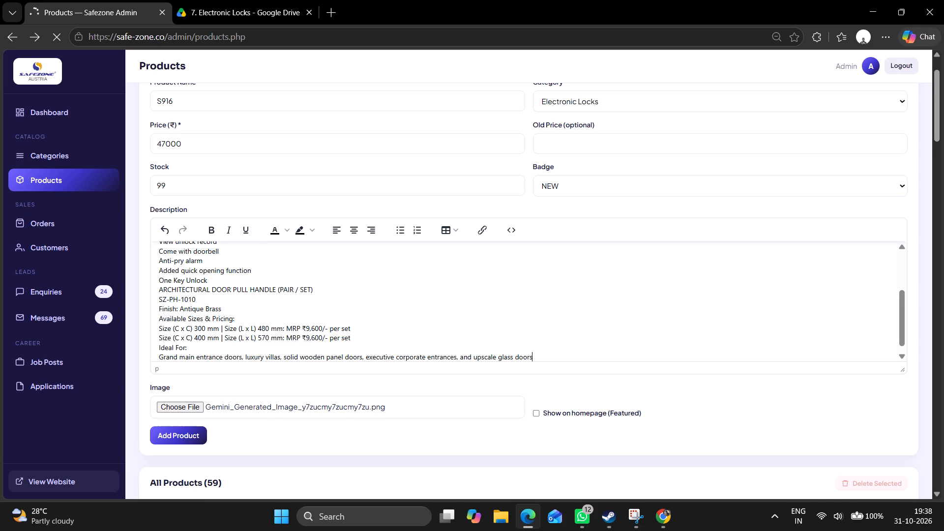
Delete the ₹ 47,000/- price line beneath S916 in the description, leaving no blank line.
scroll(342, 310, "up", 6)
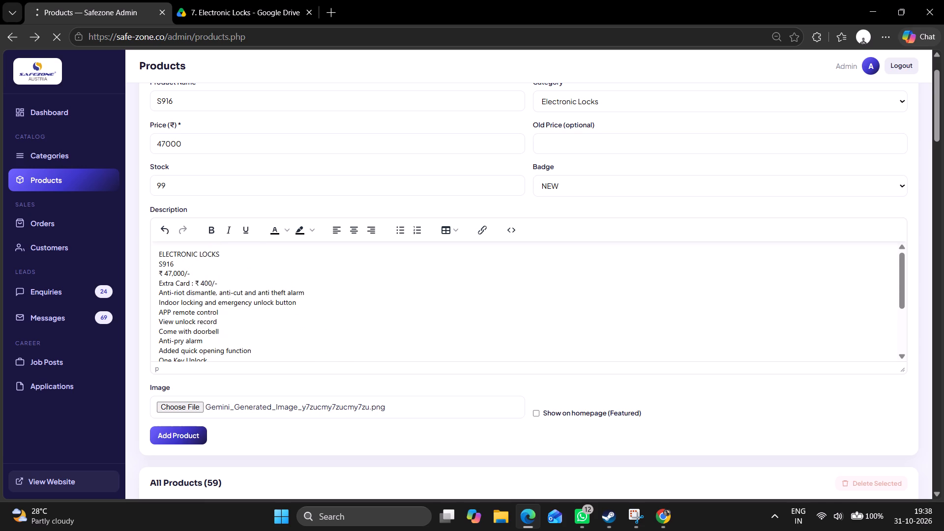
triple_click(217, 269)
left_click(217, 269)
key("BackSpace")
key("BackSpace")
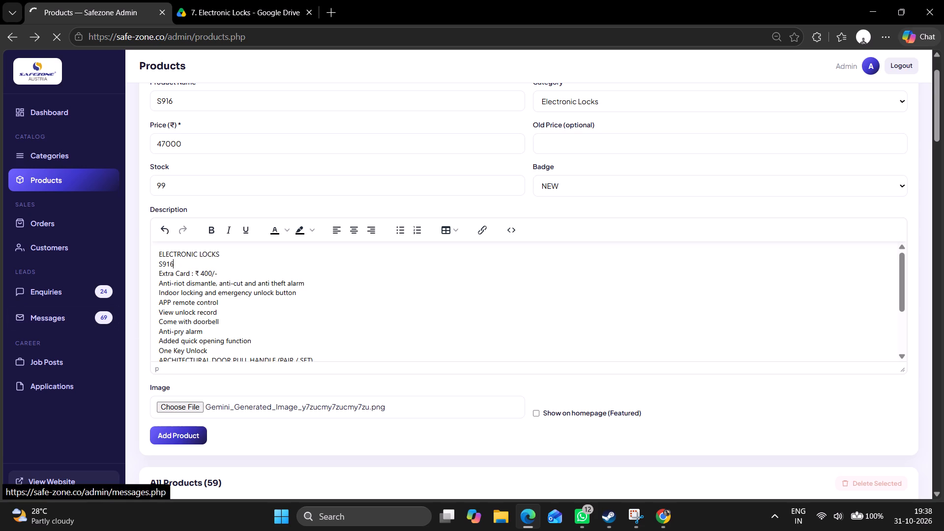
Submit the filled-in S916 electronic lock form to add the product to the catalogue.
scroll(167, 322, "down", 9)
scroll(233, 322, "up", 11)
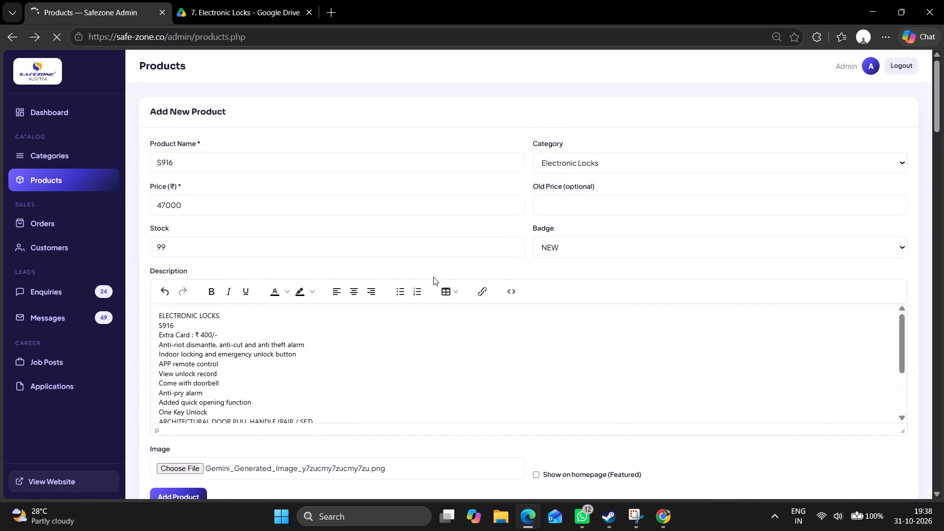
scroll(433, 257, "up", 3)
scroll(433, 257, "down", 3)
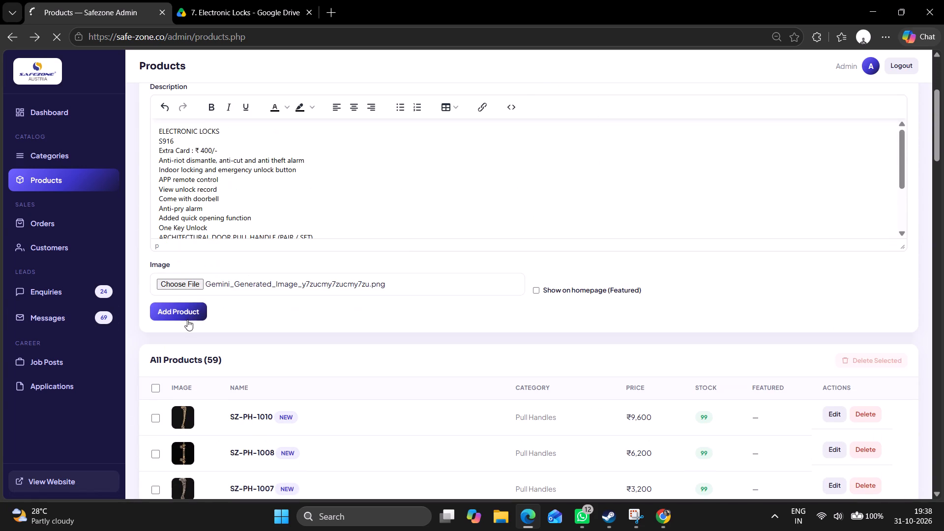
double_click(189, 313)
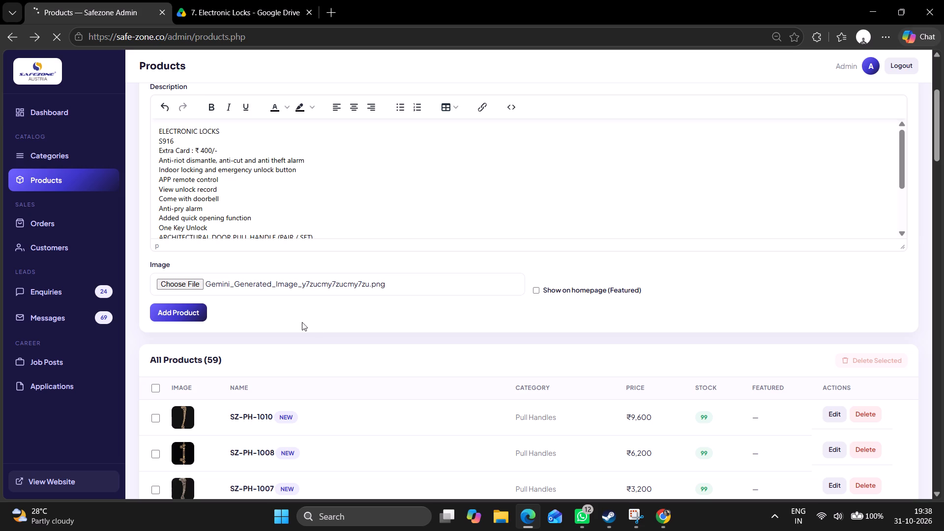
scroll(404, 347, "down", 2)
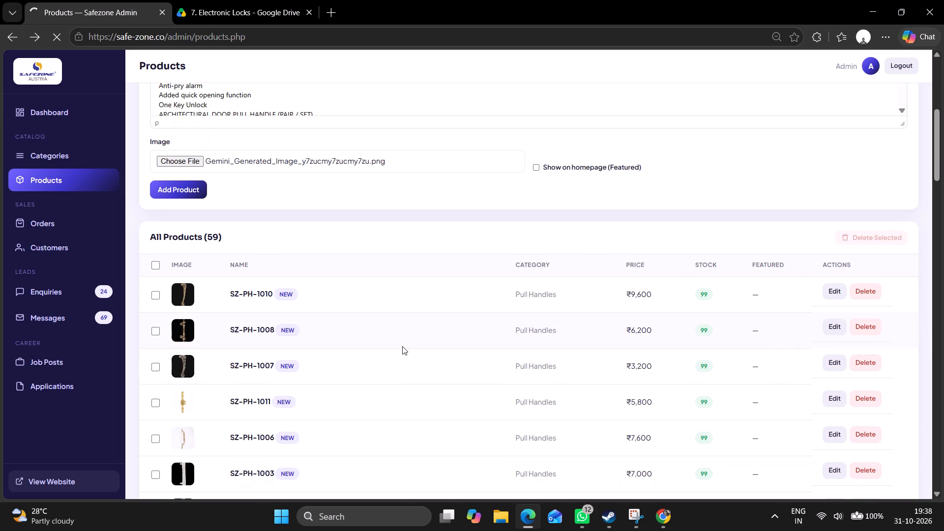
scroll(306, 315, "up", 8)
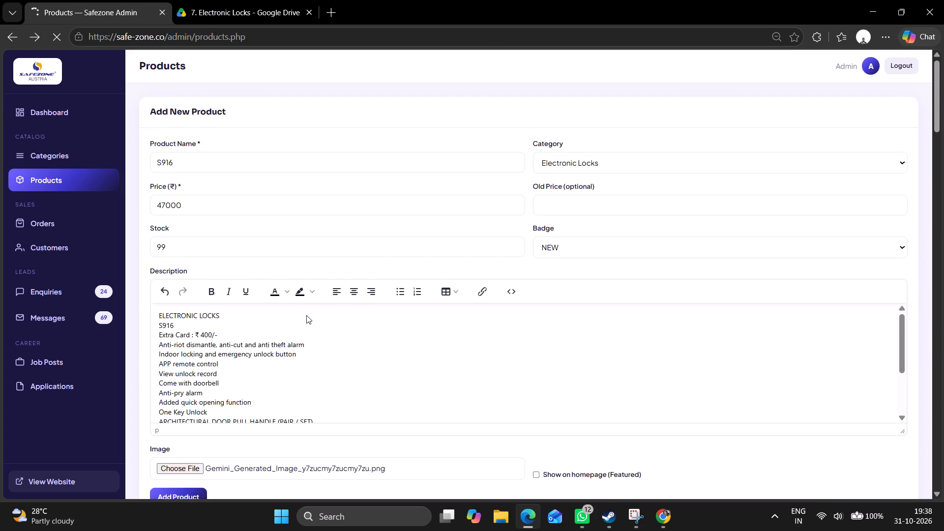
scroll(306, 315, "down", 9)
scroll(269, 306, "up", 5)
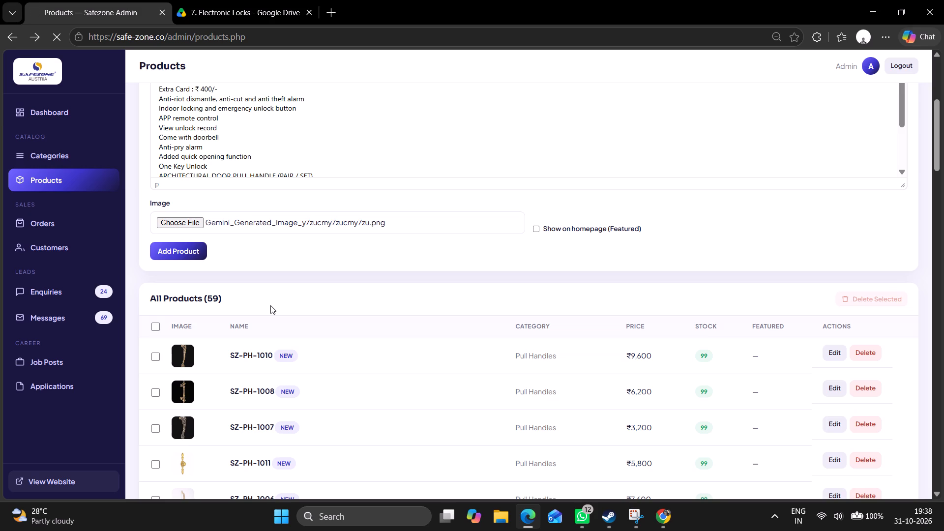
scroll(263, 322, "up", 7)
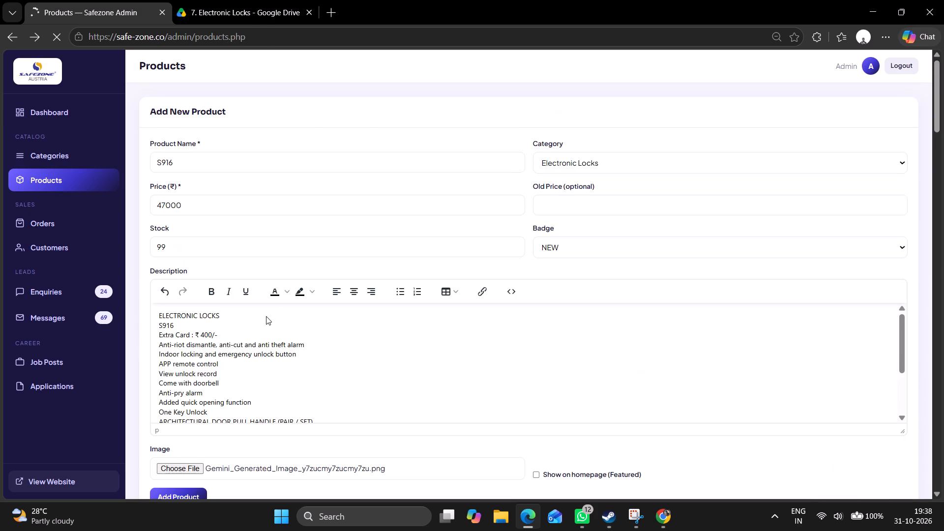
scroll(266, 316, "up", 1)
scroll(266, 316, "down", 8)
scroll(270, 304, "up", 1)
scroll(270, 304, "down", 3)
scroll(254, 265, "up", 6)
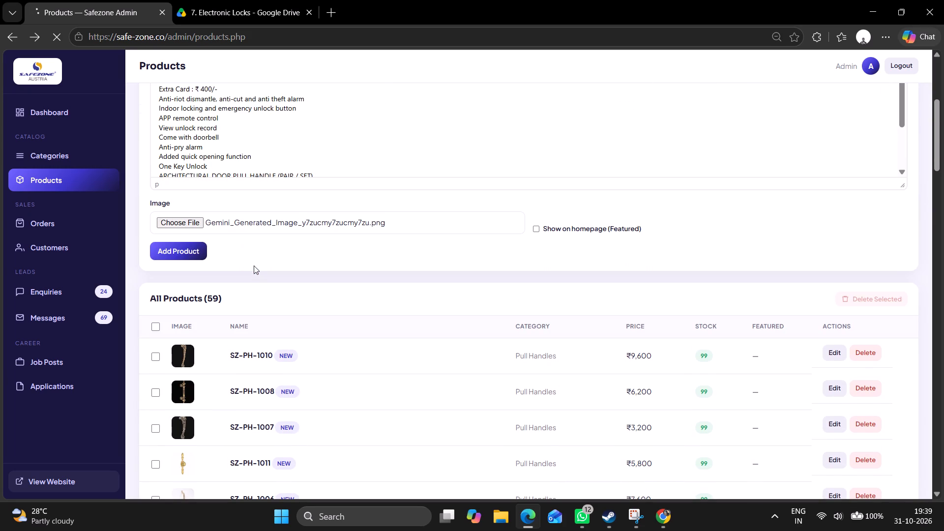
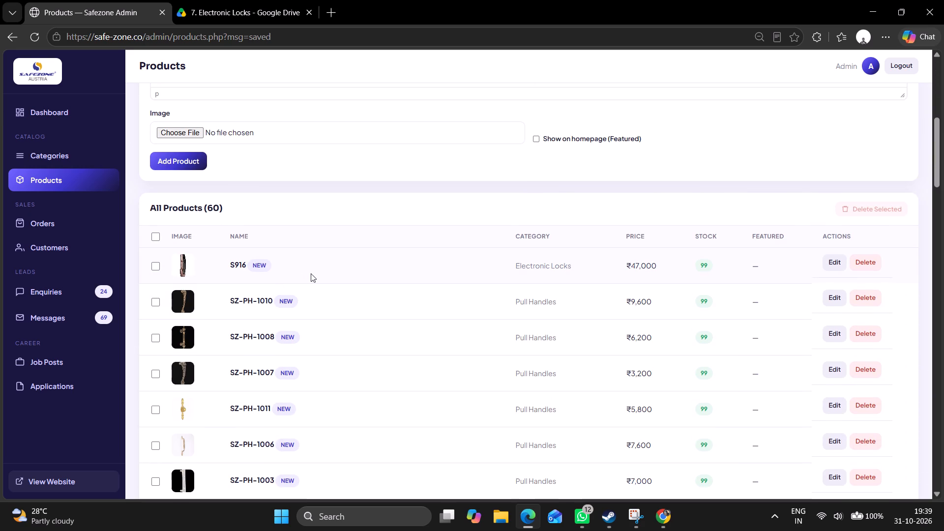
scroll(280, 310, "down", 1)
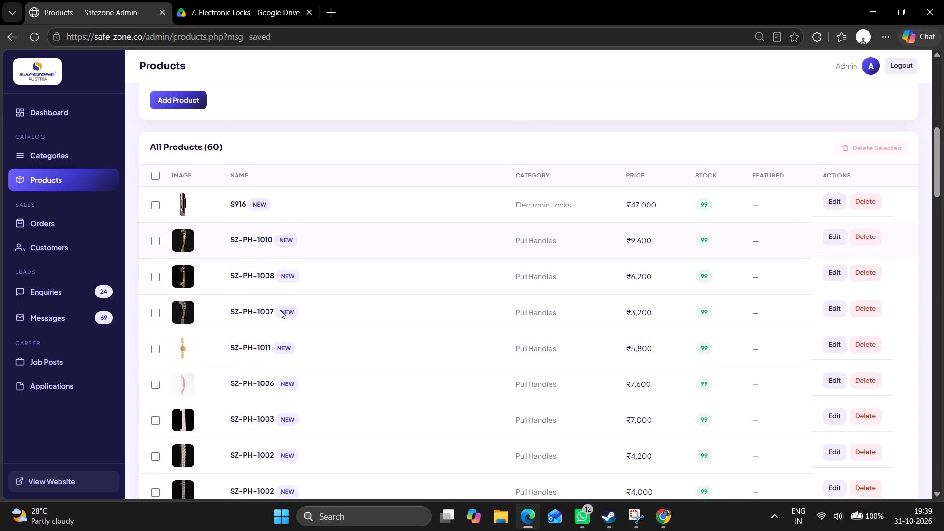
scroll(280, 315, "up", 2)
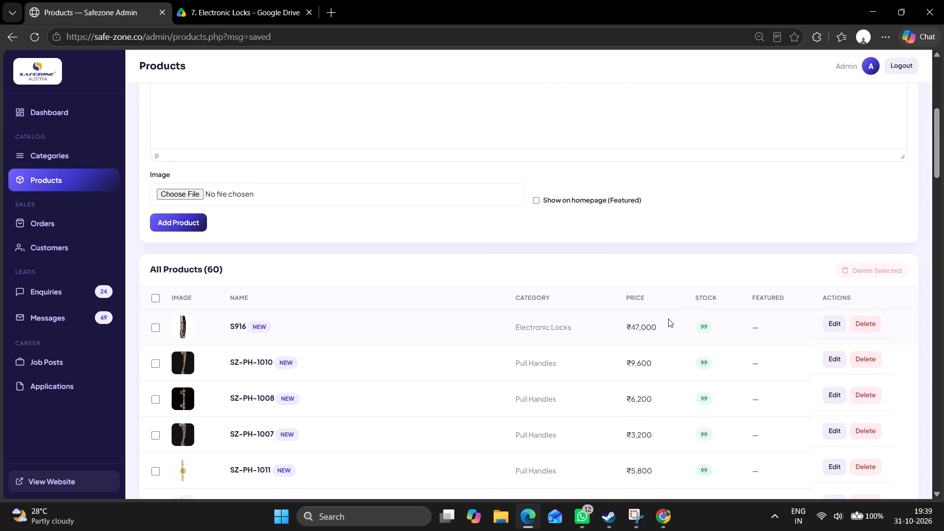
scroll(345, 321, "up", 9)
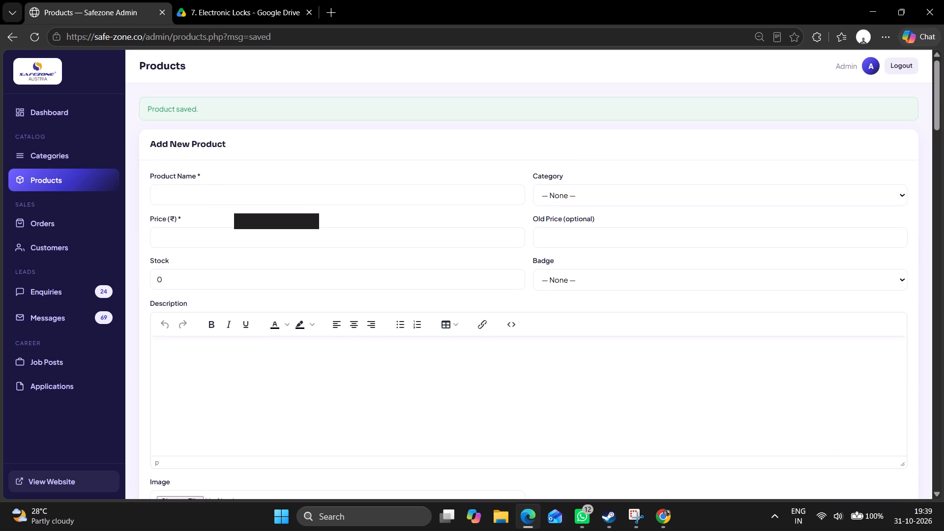
Switch to the 7. Electronic Locks folder in Google Drive and go to the lowest-numbered lock images, around 2.png.
triple_click(231, 19)
scroll(734, 356, "down", 1)
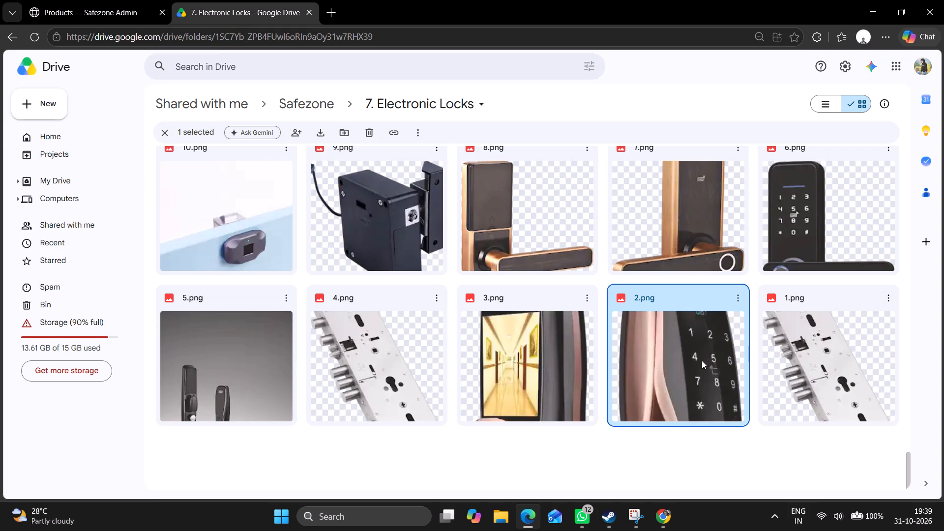
Download 7.png, the copper-framed handle lock image, from the Electronic Locks folder.
scroll(695, 360, "down", 1)
scroll(797, 224, "up", 1)
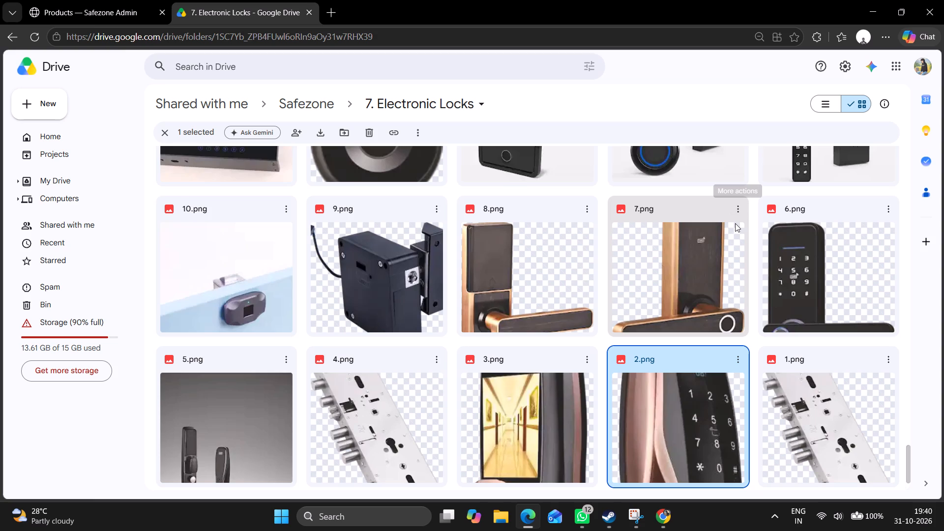
triple_click(741, 213)
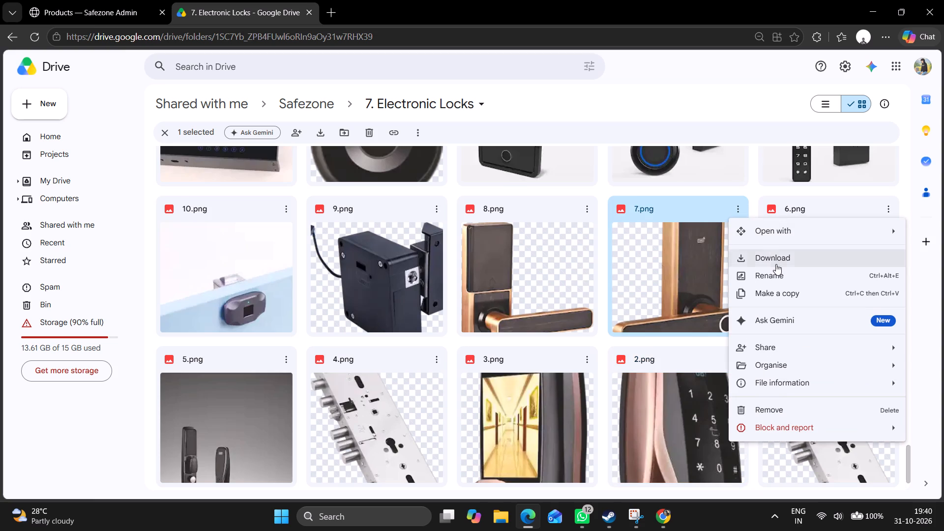
left_click(774, 260)
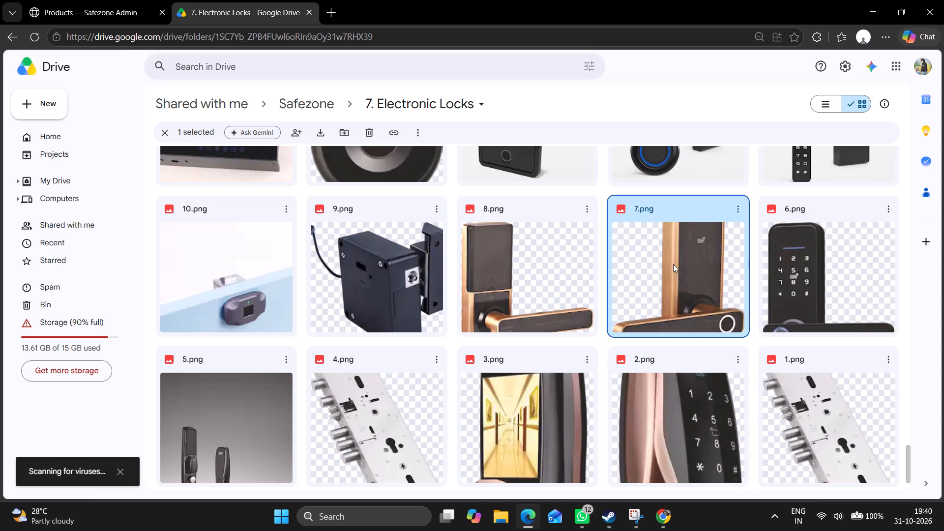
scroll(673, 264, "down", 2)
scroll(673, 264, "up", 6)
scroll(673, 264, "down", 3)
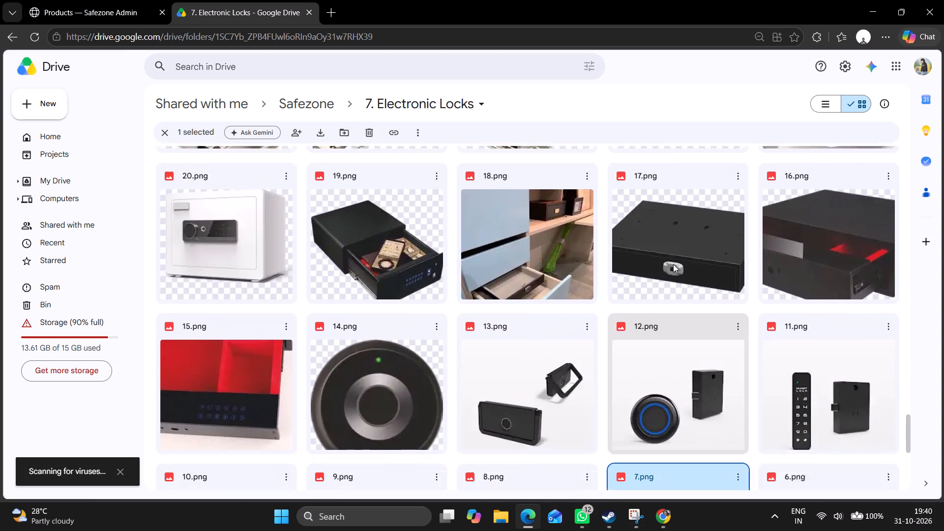
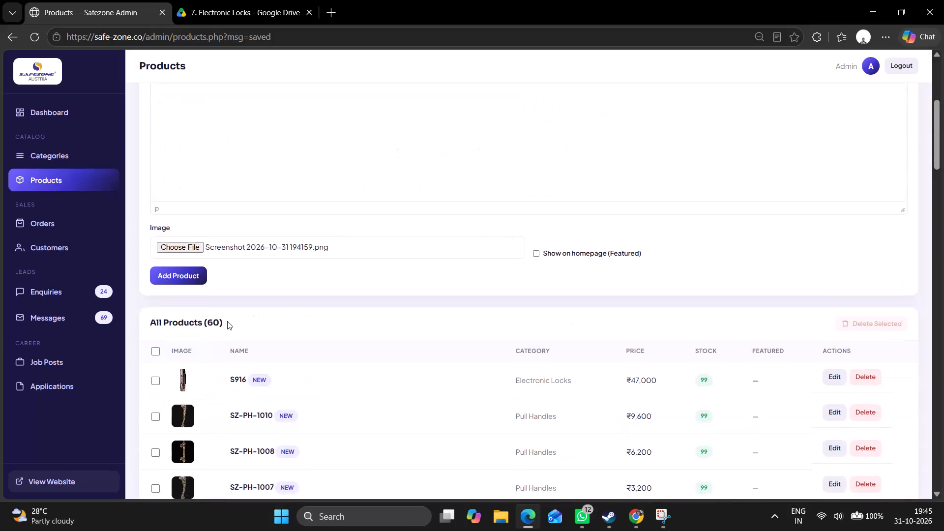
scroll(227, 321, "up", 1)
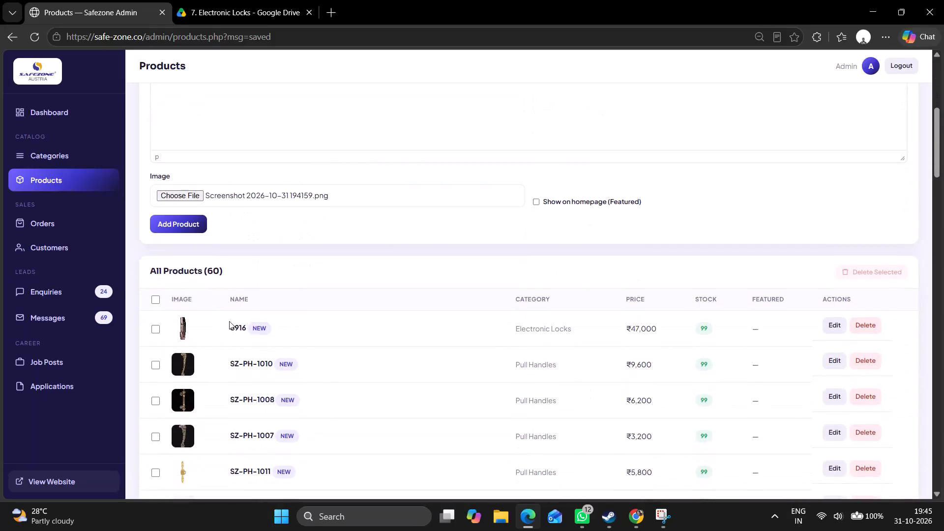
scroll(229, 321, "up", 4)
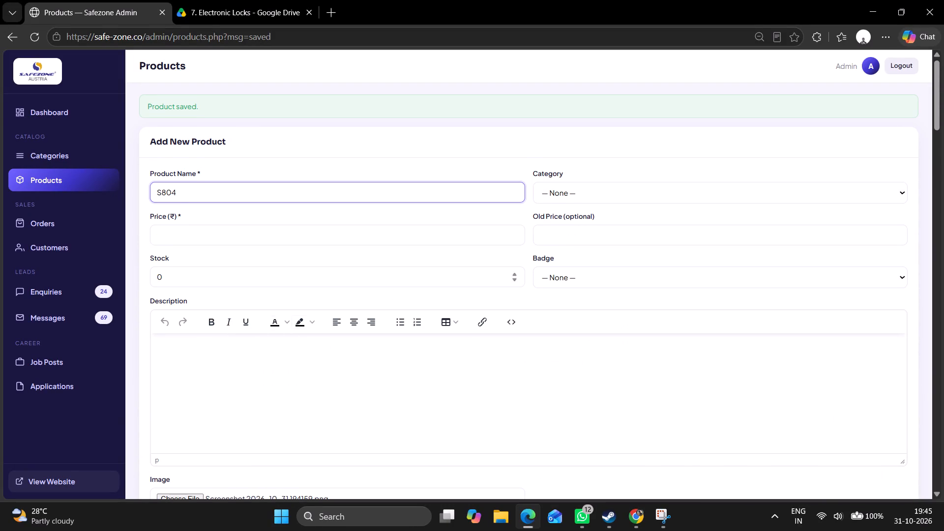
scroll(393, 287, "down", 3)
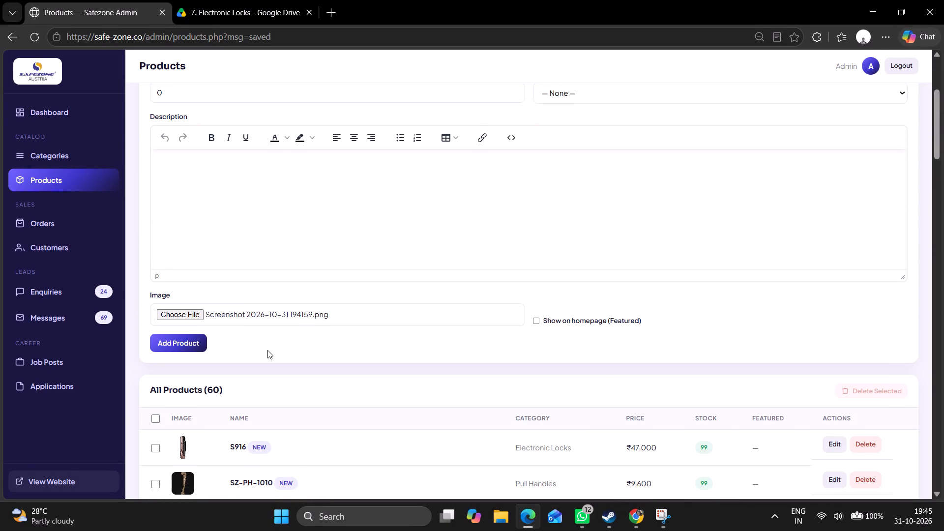
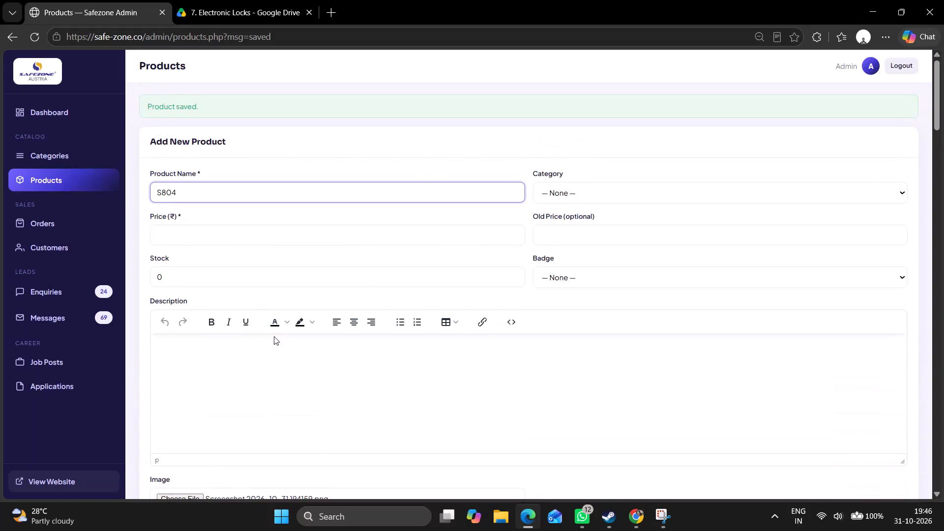
Assign the new S804 product to the Electronic Locks category and give it the NEW badge.
scroll(272, 306, "down", 6)
scroll(263, 287, "up", 3)
scroll(242, 299, "down", 1)
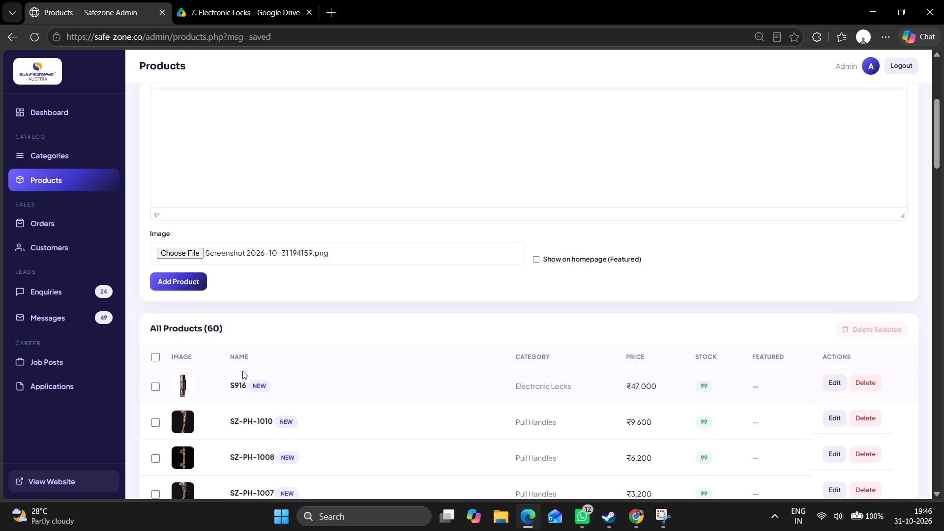
scroll(247, 368, "up", 2)
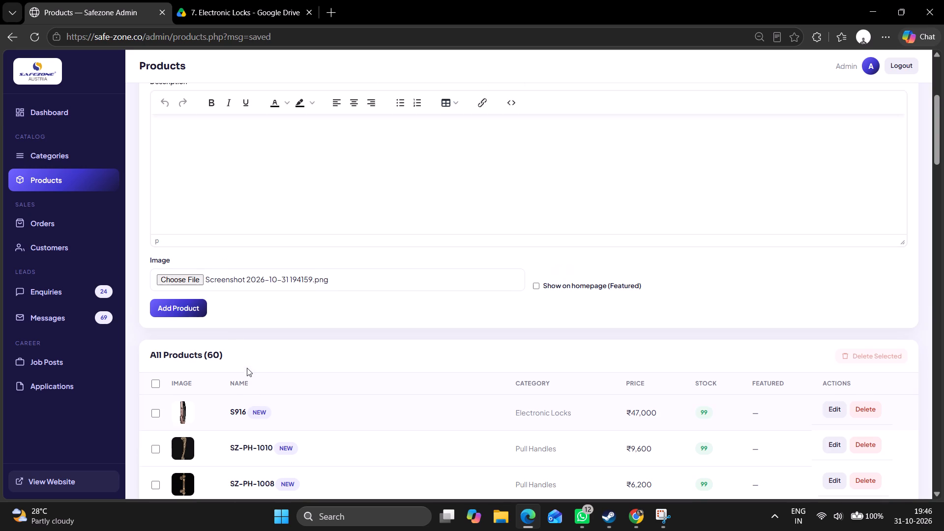
scroll(247, 368, "up", 2)
scroll(246, 368, "down", 1)
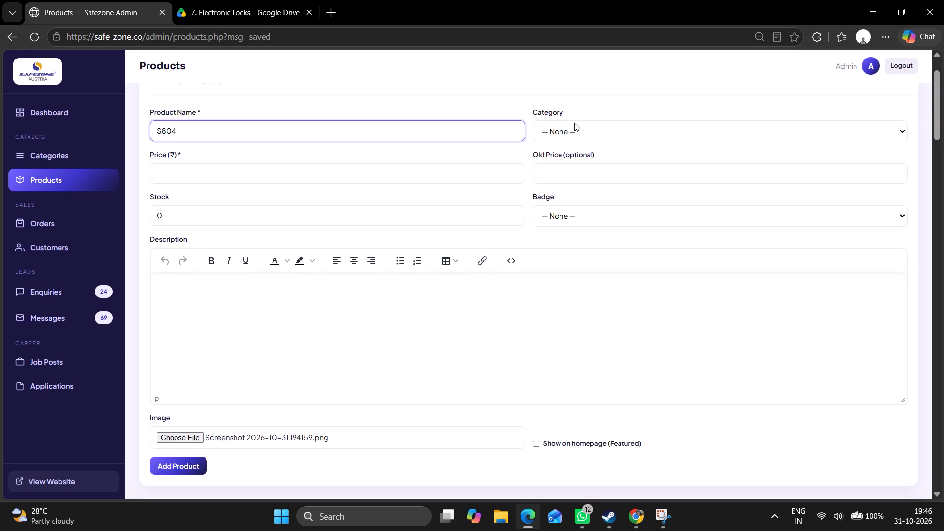
left_click(579, 131)
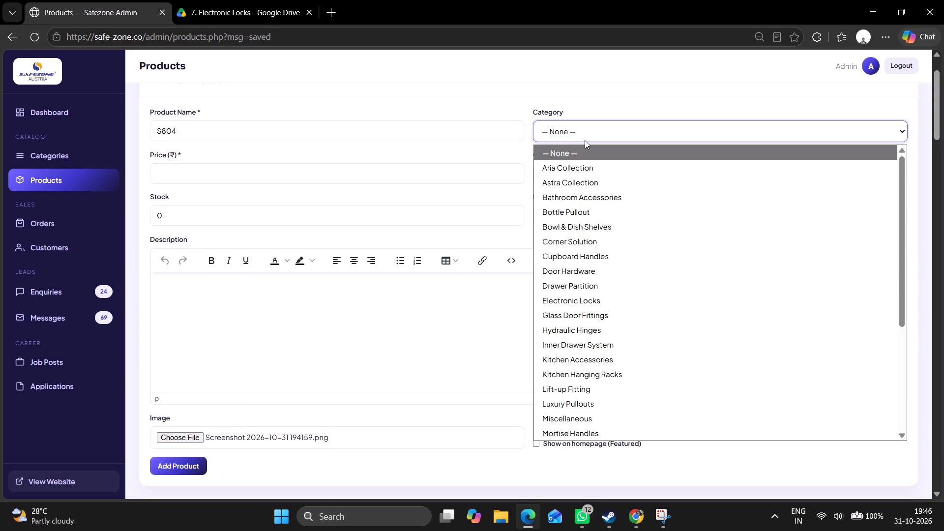
key("e")
key("Return")
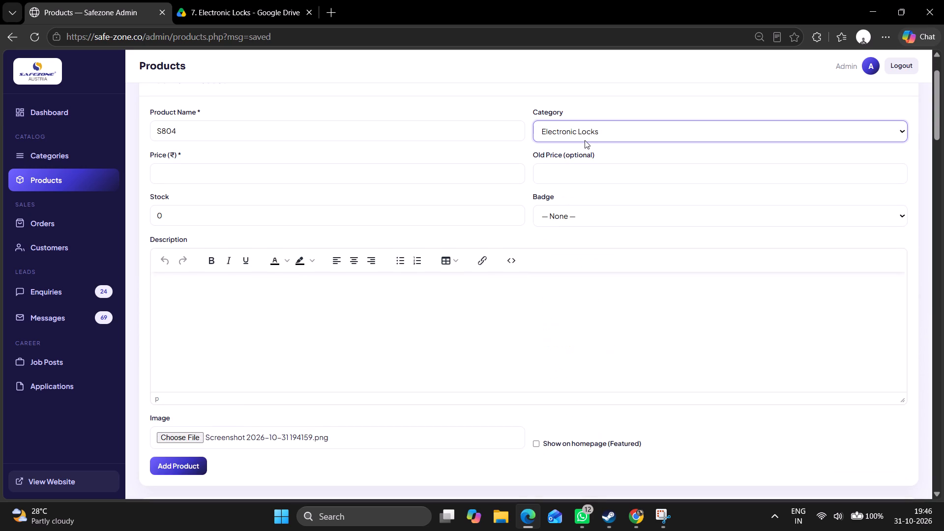
left_click(576, 209)
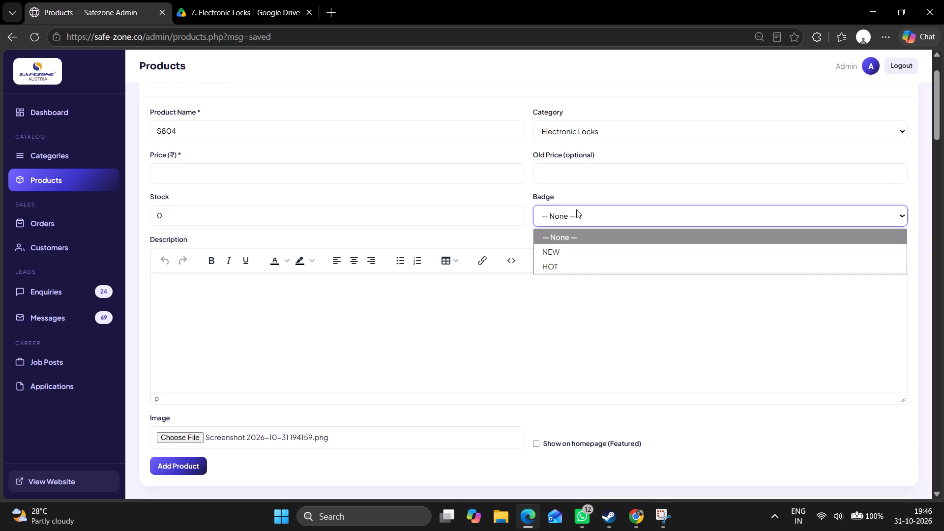
key("n")
key("Return")
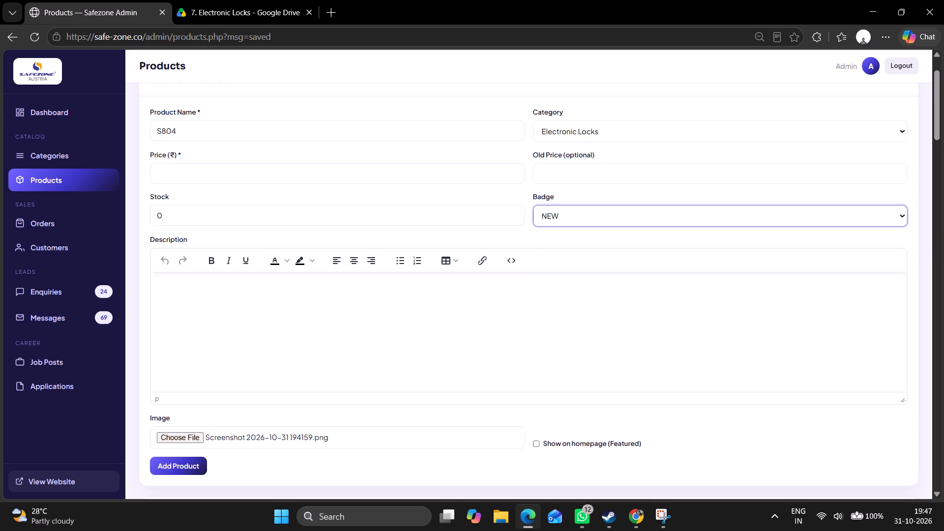
Set the S804 product's stock to 99.
left_click(323, 216)
key("equal")
key("BackSpace")
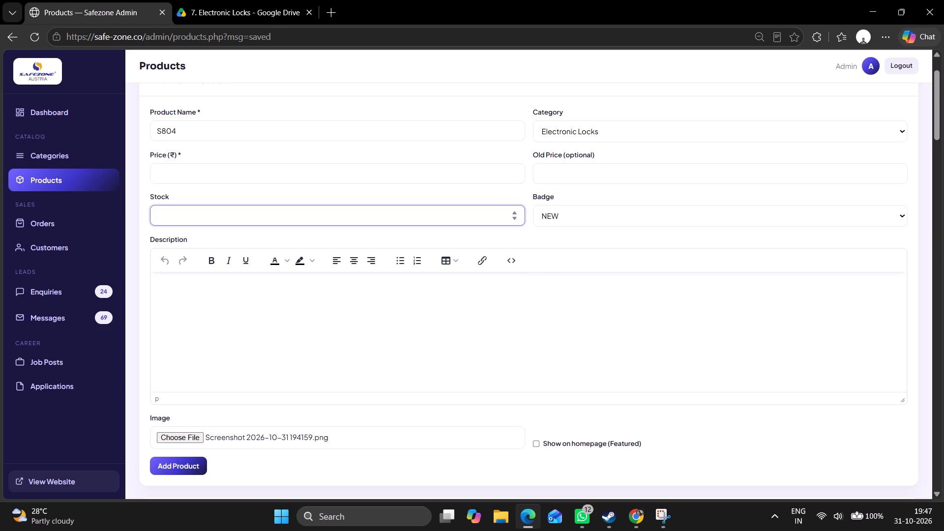
type("99")
Switch to WhatsApp.
left_click(589, 521)
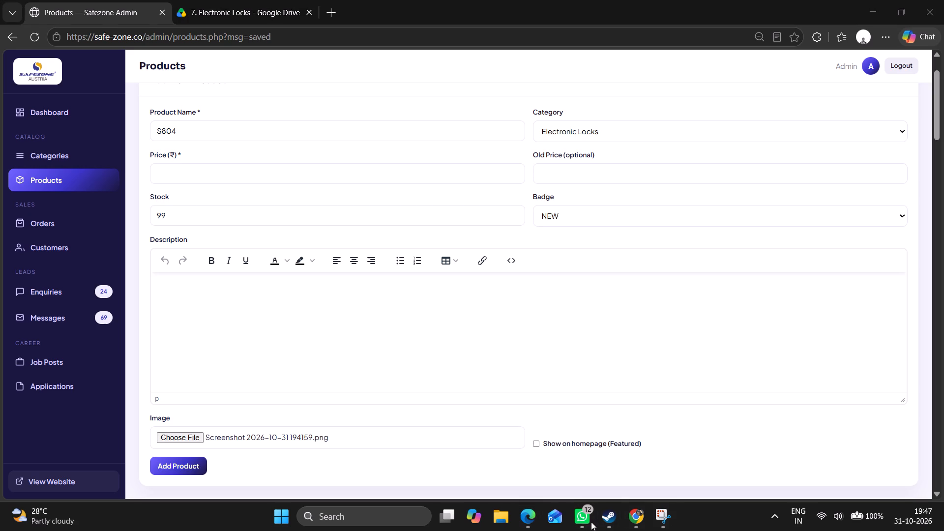
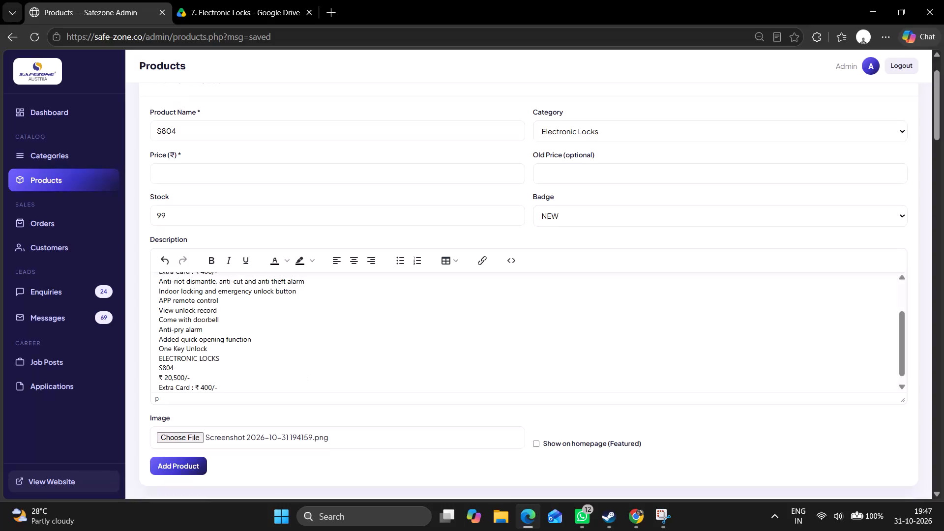
Cut the upper ₹ 20,500/- line out of the S804 description and set the product's price to 20500.
scroll(300, 353, "up", 2)
scroll(452, 215, "down", 2)
scroll(380, 307, "down", 2)
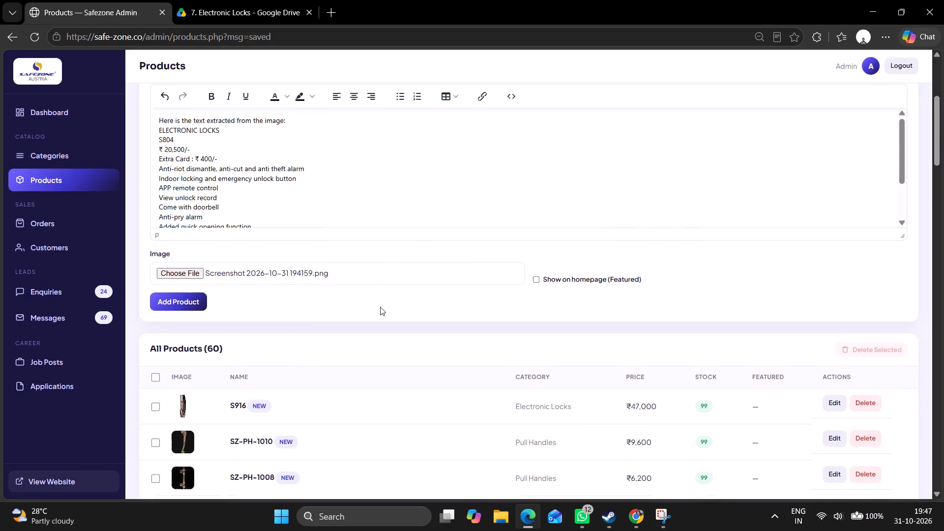
scroll(380, 307, "up", 2)
scroll(300, 320, "up", 4)
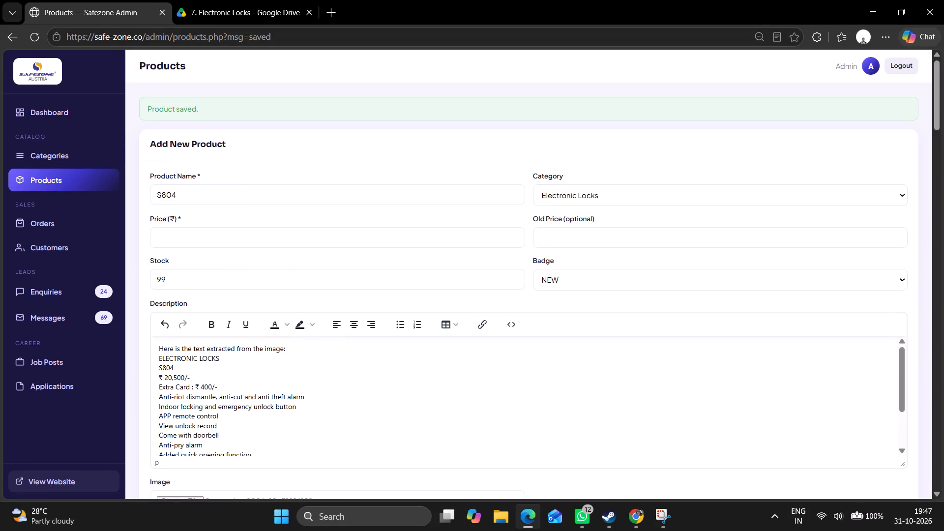
scroll(356, 359, "down", 2)
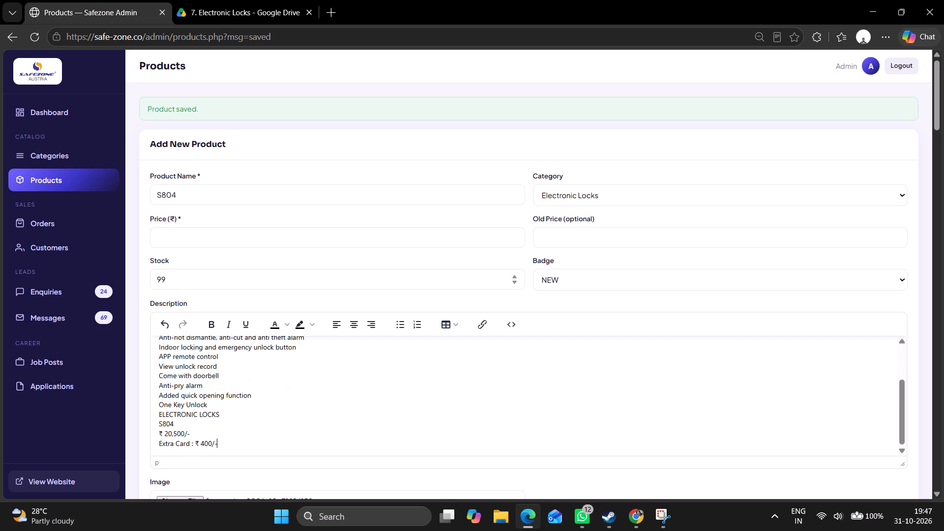
double_click(221, 240)
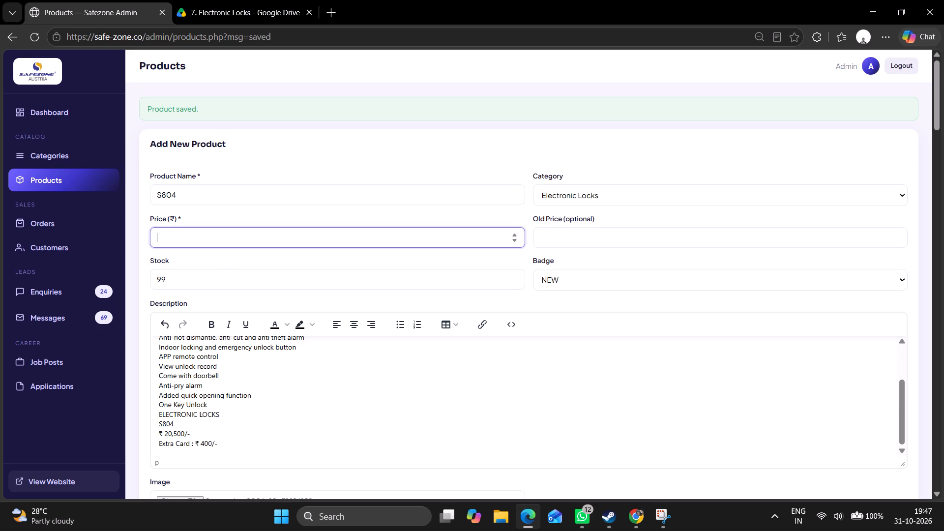
scroll(297, 414, "up", 2)
scroll(297, 414, "down", 1)
scroll(297, 414, "up", 3)
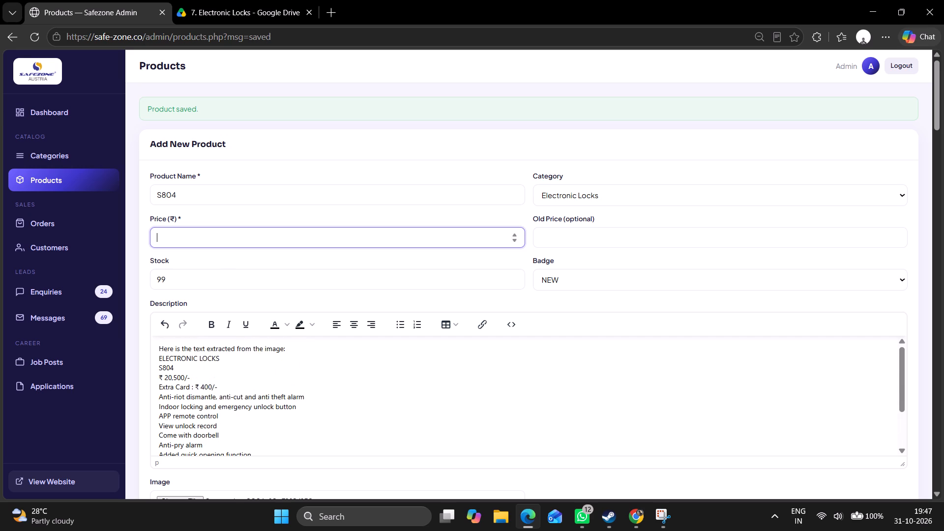
left_click_drag(190, 376, 160, 374)
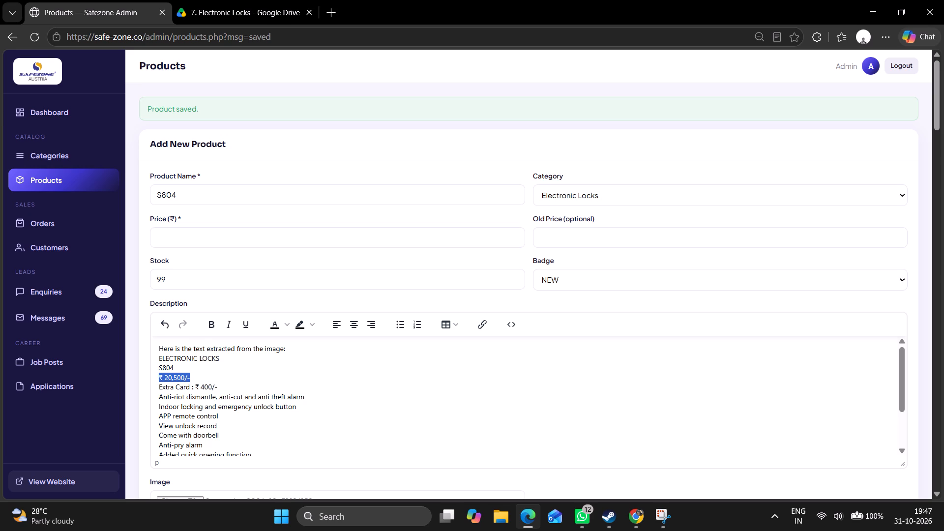
key("ctrl+x")
key("BackSpace")
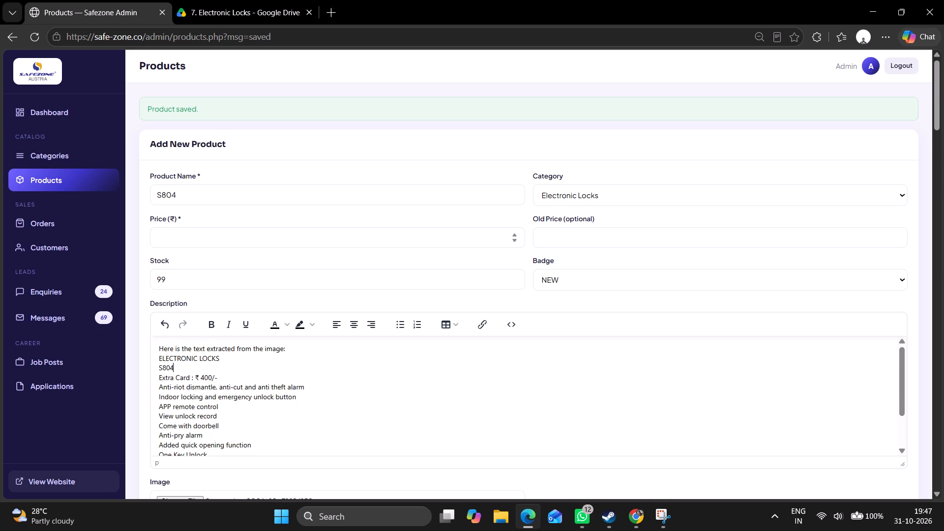
left_click(189, 237)
key("ctrl+v")
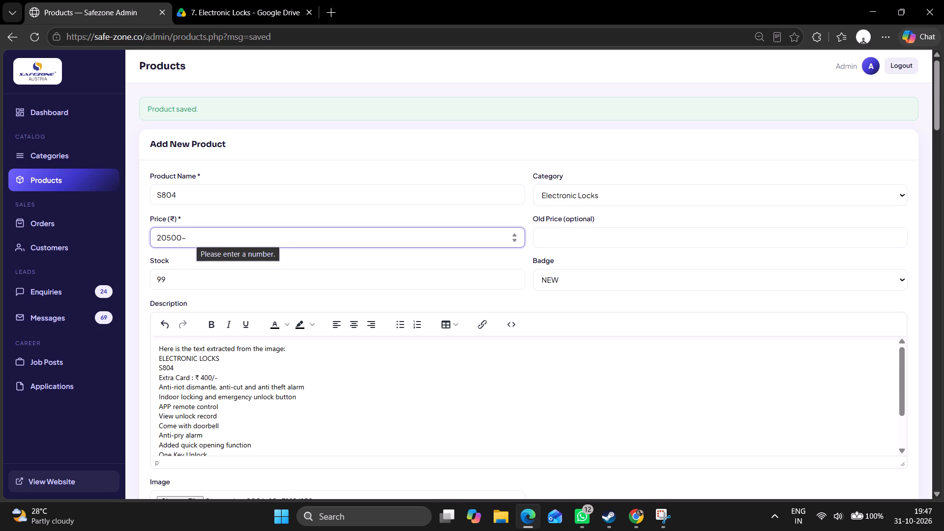
key("BackSpace")
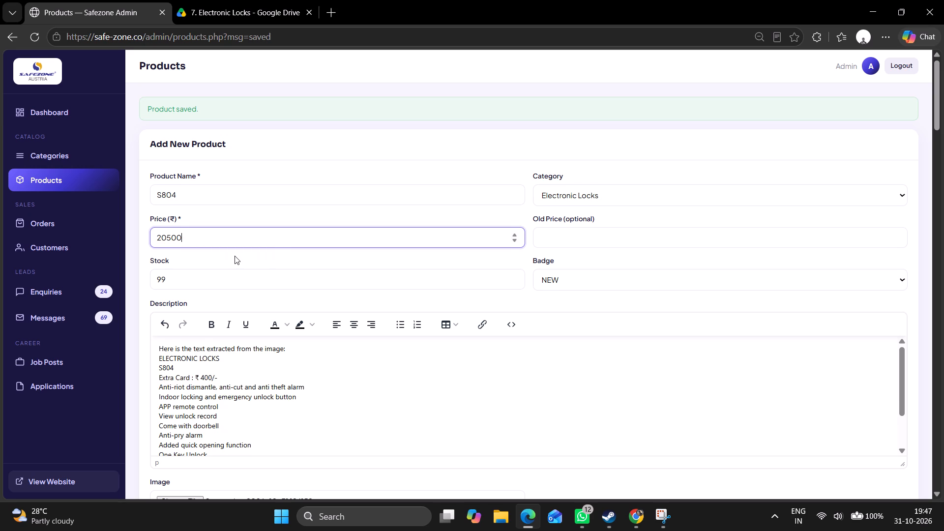
Add the completed S804 product to the catalogue.
scroll(235, 256, "down", 2)
triple_click(195, 402)
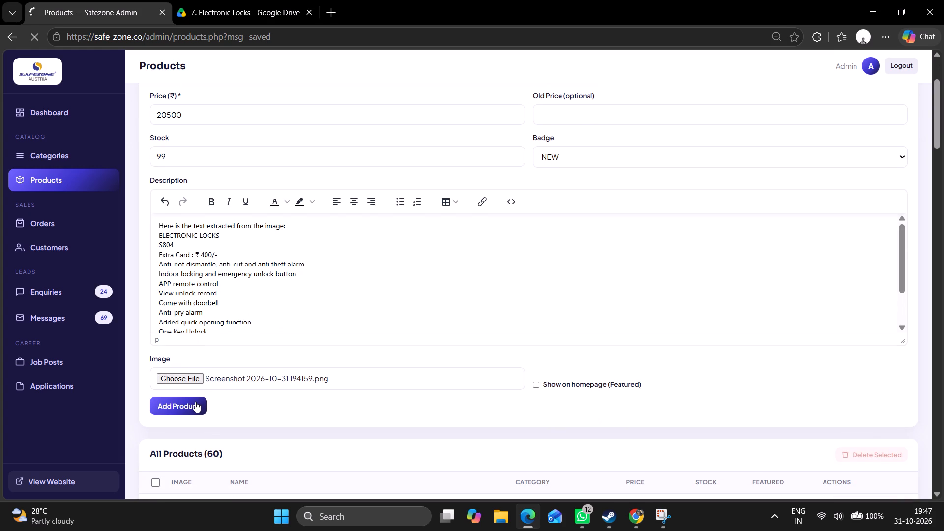
Open the S916 electronic lock from the product list for editing.
scroll(205, 377, "down", 1)
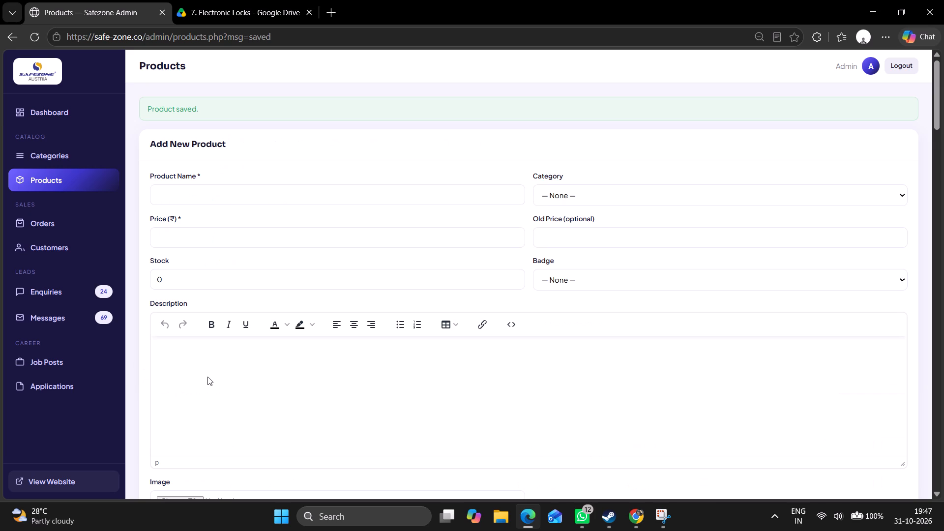
scroll(236, 390, "down", 6)
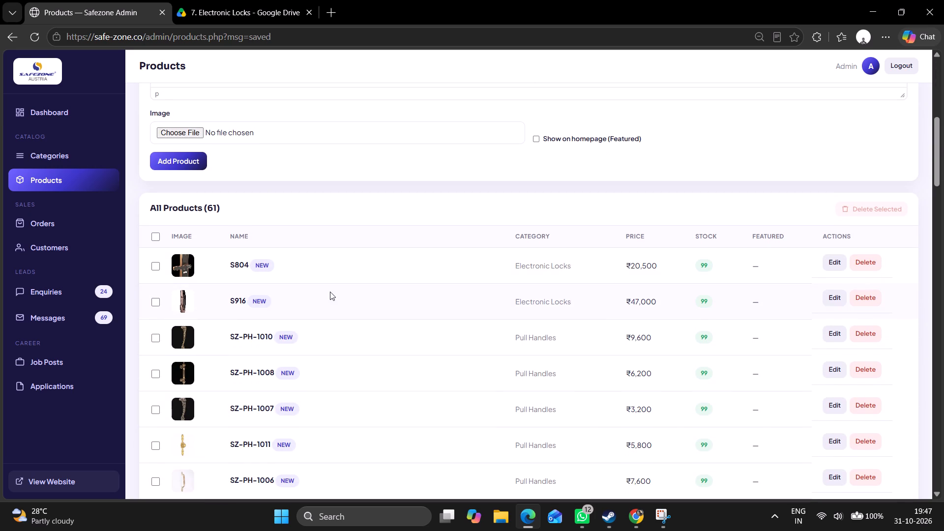
double_click(490, 300)
left_click(837, 299)
Delete the "Ideal For:" heading and the entrance-doors sentence below it from the end of the S916 description.
scroll(515, 350, "down", 3)
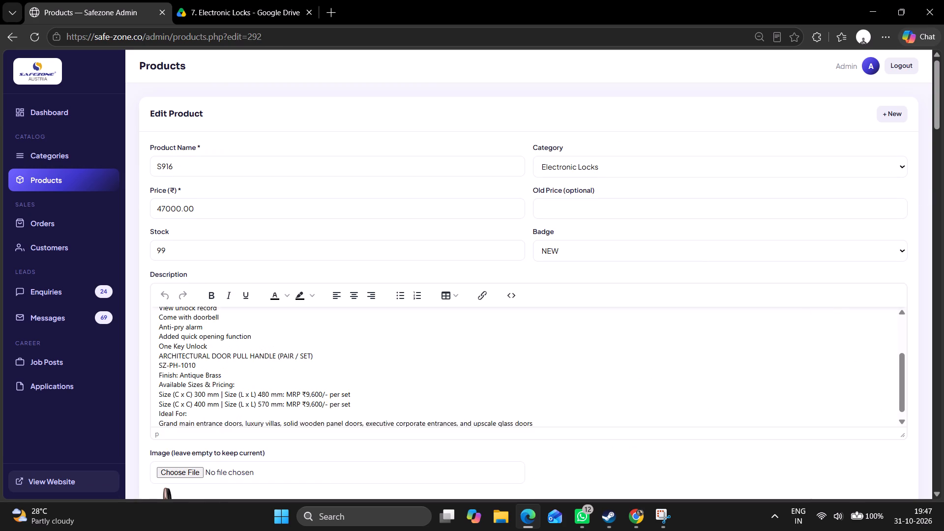
scroll(430, 354, "down", 1)
scroll(427, 356, "up", 1)
scroll(422, 359, "down", 1)
scroll(420, 360, "up", 1)
double_click(564, 413)
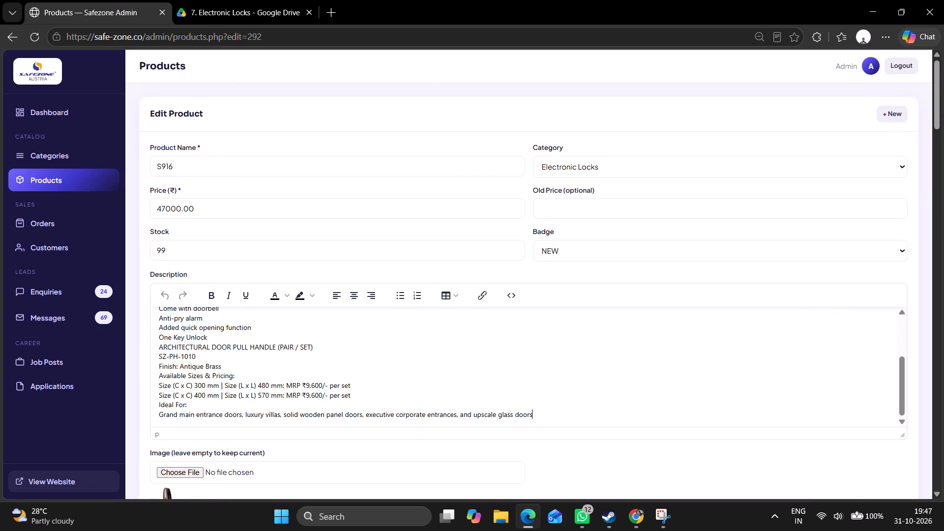
key("BackSpace")
key("BackSpace")
key("BackSpace")
key("BackSpace")
key("BackSpace")
key("BackSpace")
key("BackSpace")
key("BackSpace")
key("BackSpace")
key("BackSpace")
key("BackSpace")
key("BackSpace")
key("BackSpace")
key("BackSpace")
key("BackSpace")
key("BackSpace")
key("BackSpace")
key("BackSpace")
key("BackSpace")
key("BackSpace")
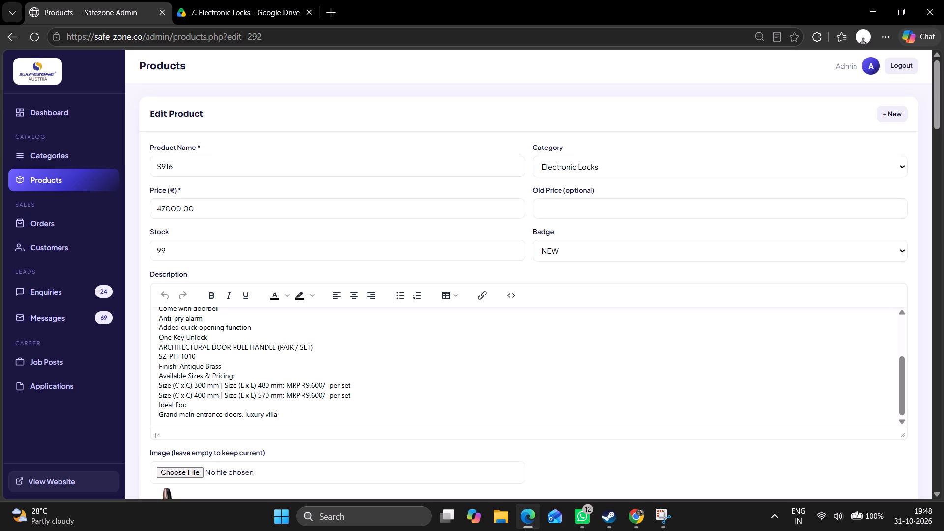
key("BackSpace")
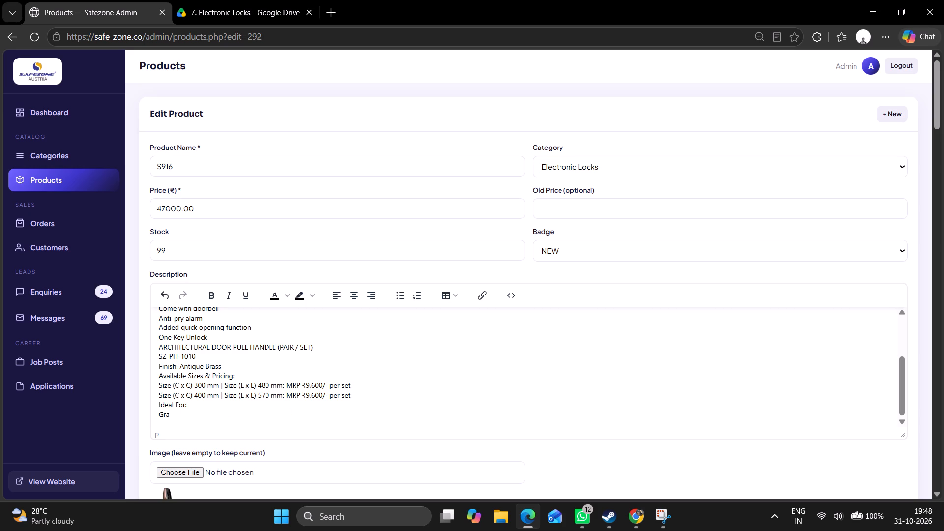
key("BackSpace")
key("BackSpace")
key("BackSpace")
key("BackSpace")
key("BackSpace")
key("BackSpace")
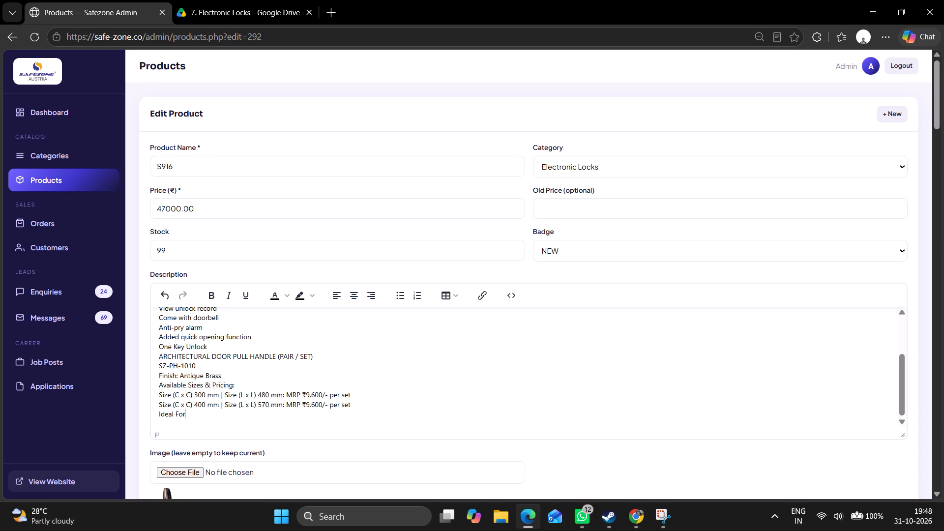
key("BackSpace")
key("BackSpace")
key("BackSpace")
key("BackSpace")
key("BackSpace")
key("BackSpace")
key("BackSpace")
key("BackSpace")
key("BackSpace")
Delete the remaining SZ-PH-1010 door pull handle text after "One Key Unlock" in the S916 description, including finish, sizes and pricing.
scroll(308, 392, "up", 2)
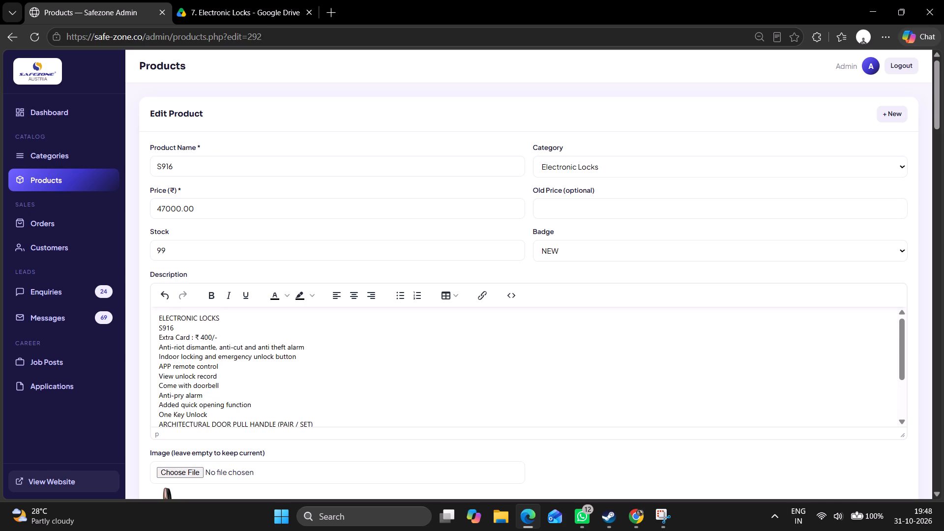
scroll(308, 392, "down", 1)
scroll(283, 389, "up", 1)
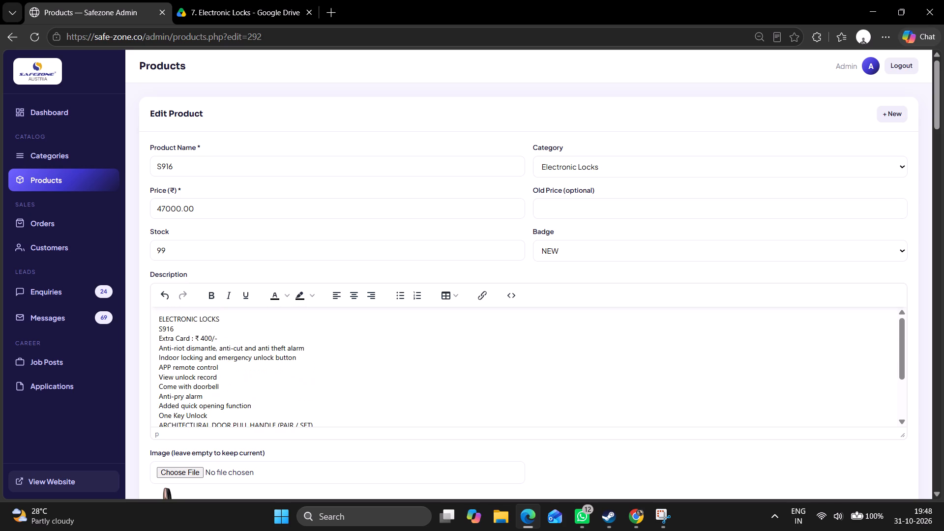
scroll(283, 389, "down", 1)
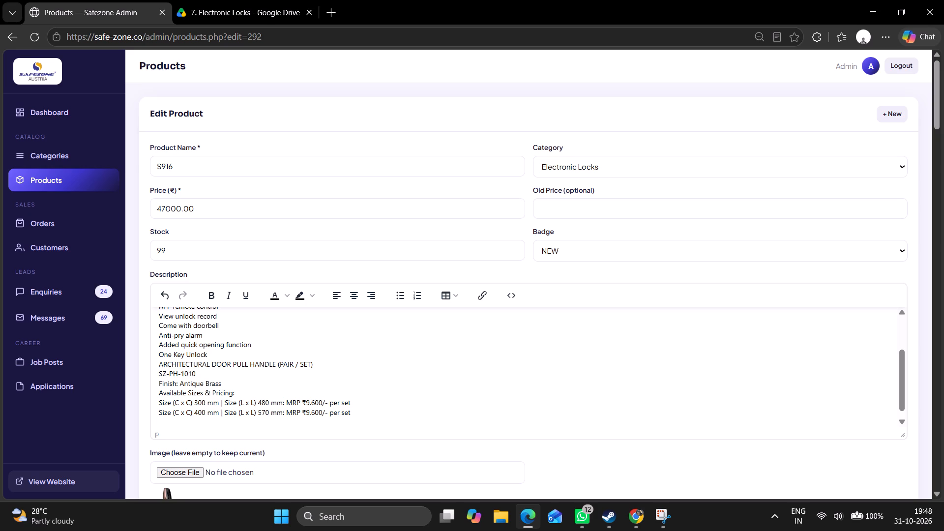
left_click(155, 364)
double_click(158, 365)
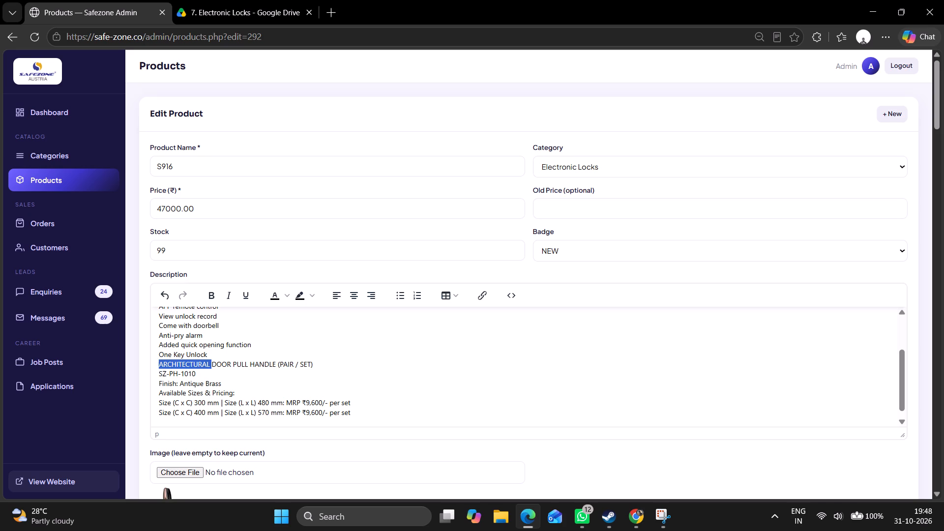
left_click(175, 368)
double_click(212, 395)
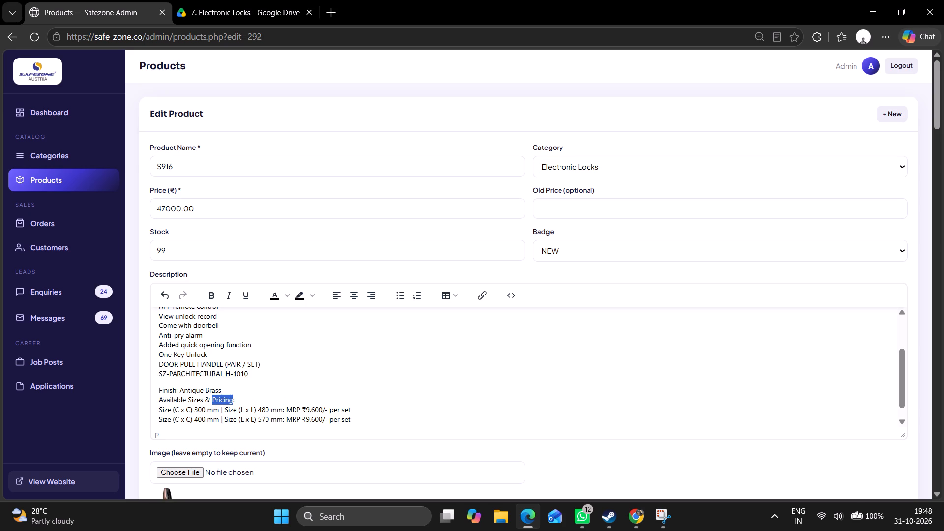
left_click_drag(156, 390, 185, 394)
triple_click(160, 364)
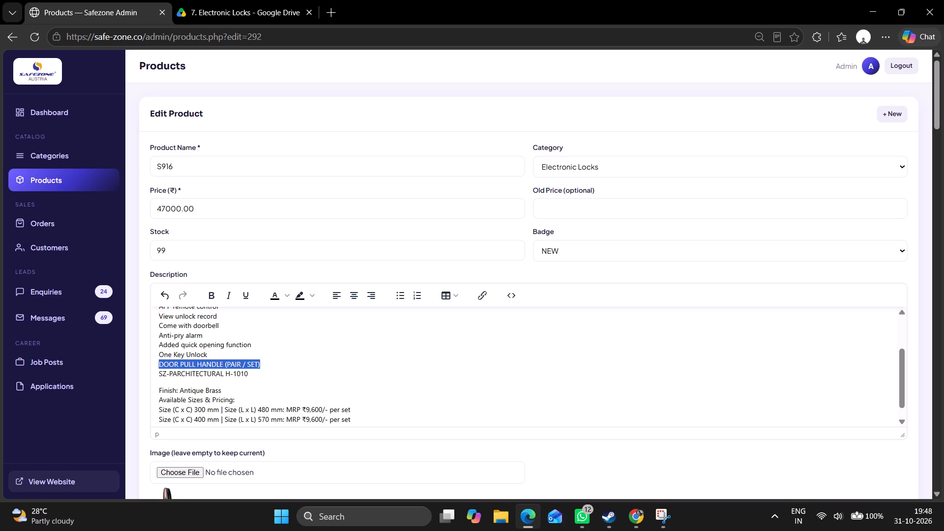
left_click(243, 393)
scroll(243, 393, "down", 2)
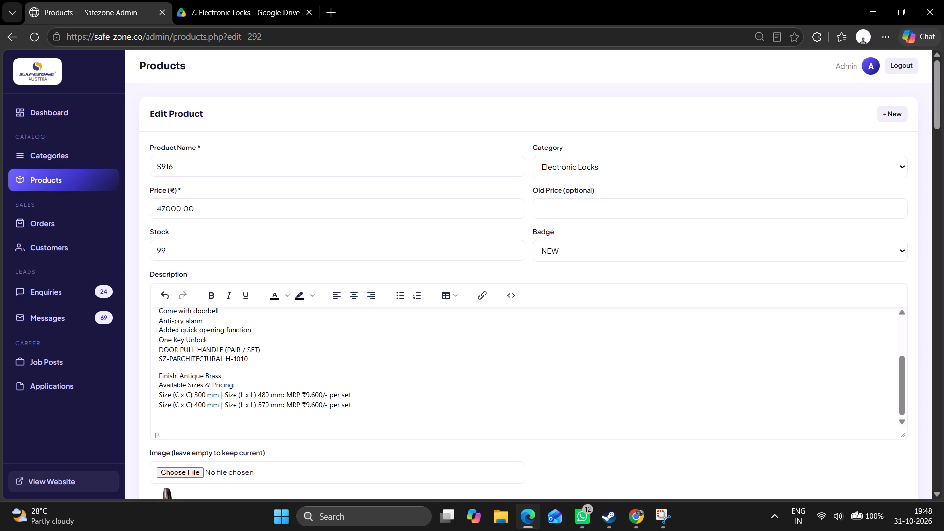
scroll(243, 393, "up", 2)
scroll(242, 393, "down", 2)
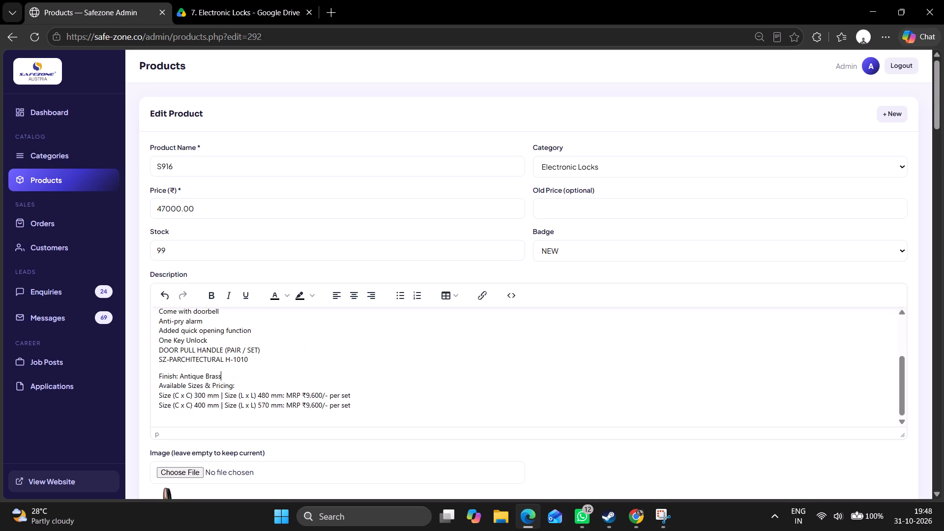
scroll(242, 393, "down", 1)
scroll(242, 393, "up", 2)
scroll(191, 374, "up", 1)
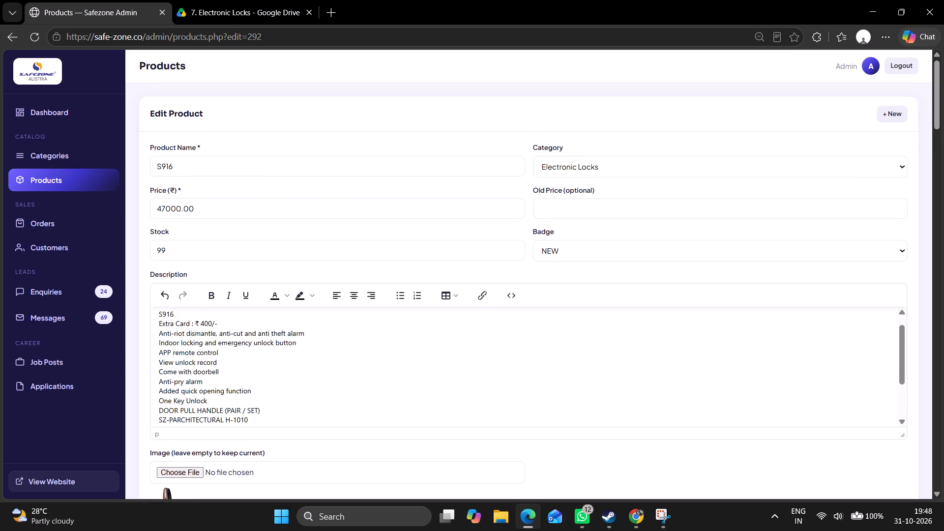
scroll(183, 379, "down", 1)
left_click_drag(157, 351, 217, 370)
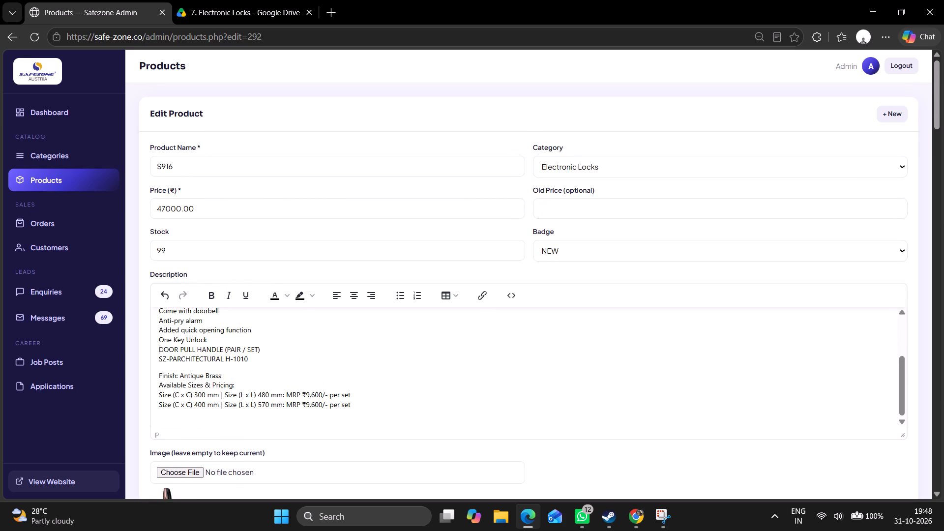
left_click_drag(158, 347, 236, 359)
left_click(236, 359)
left_click_drag(159, 347, 365, 418)
key("BackSpace")
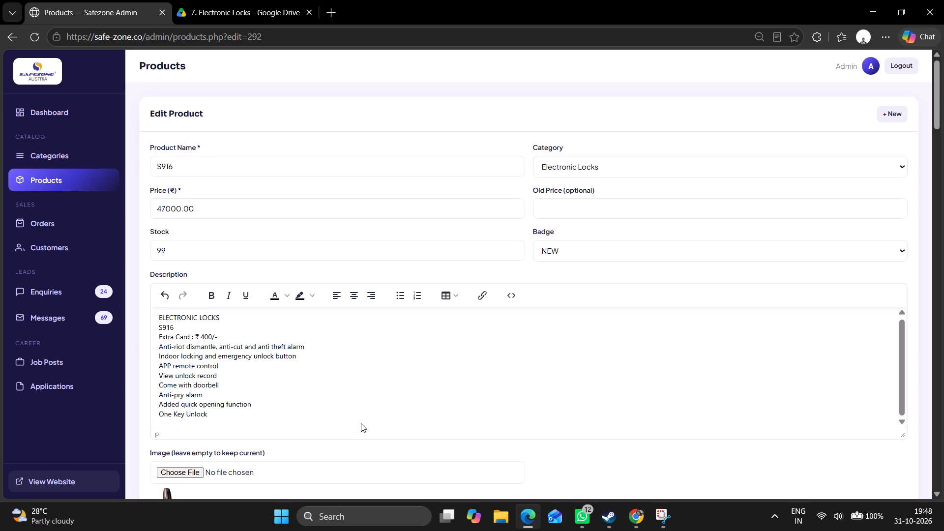
Save the cleaned-up S916 electronic lock entry to the product catalogue.
scroll(396, 404, "down", 3)
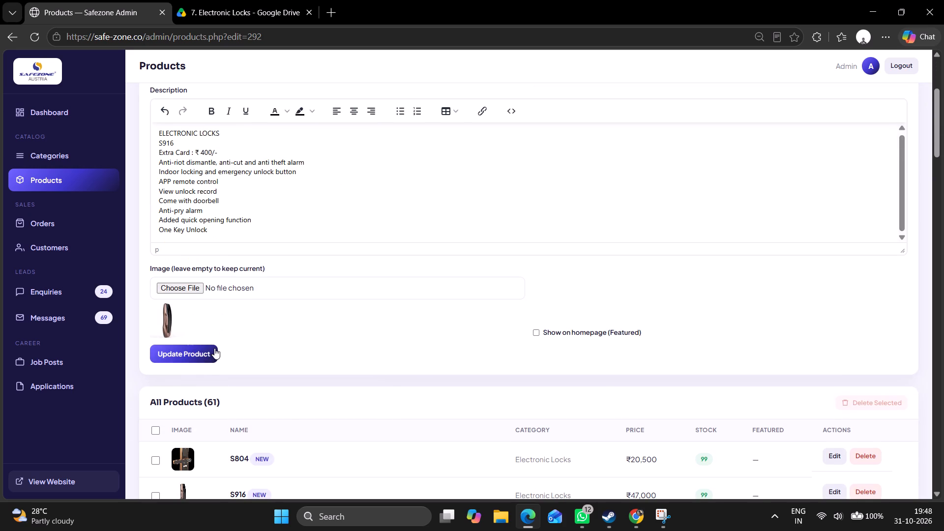
left_click(211, 354)
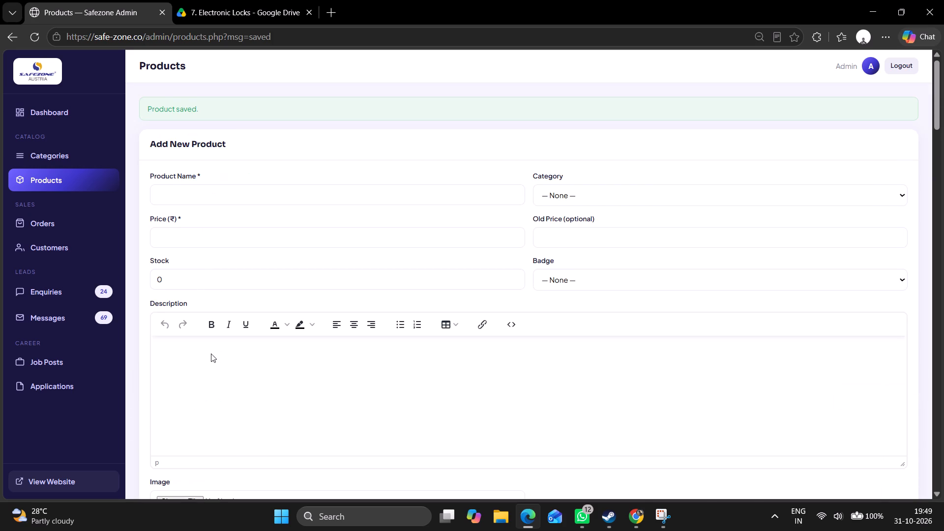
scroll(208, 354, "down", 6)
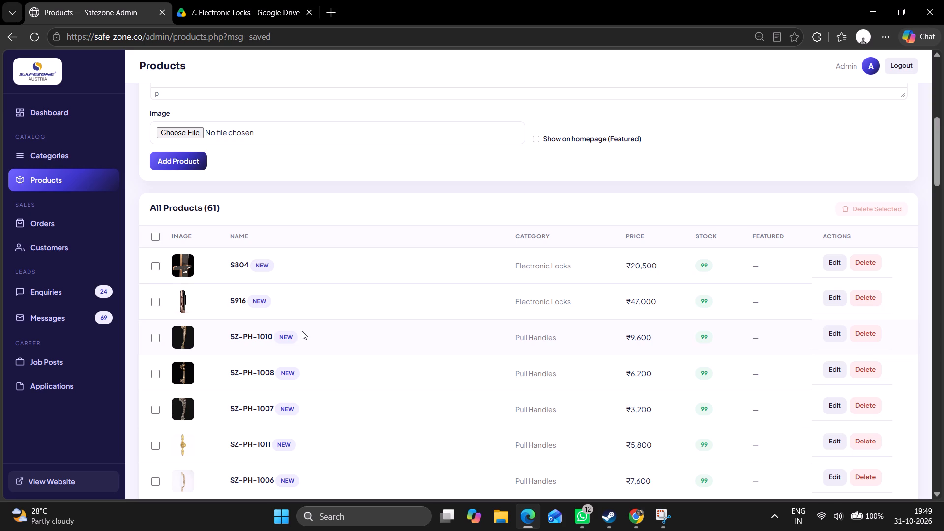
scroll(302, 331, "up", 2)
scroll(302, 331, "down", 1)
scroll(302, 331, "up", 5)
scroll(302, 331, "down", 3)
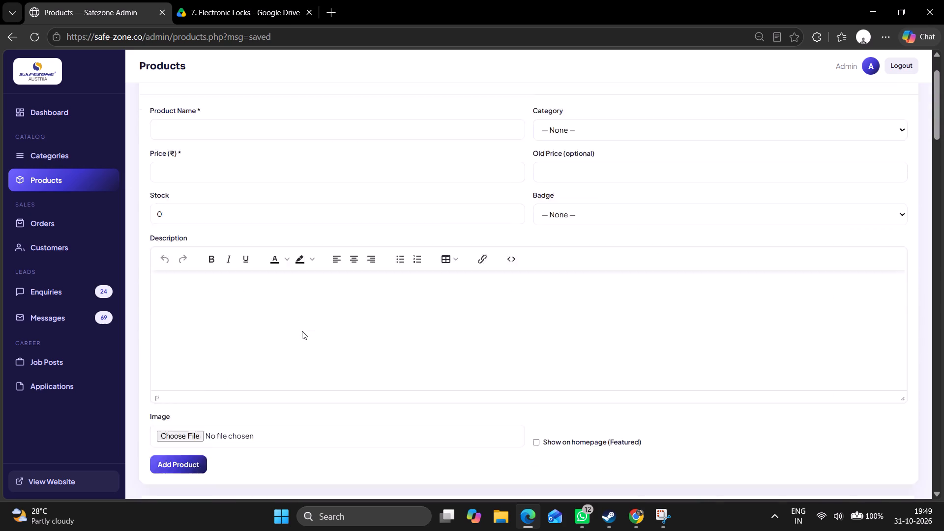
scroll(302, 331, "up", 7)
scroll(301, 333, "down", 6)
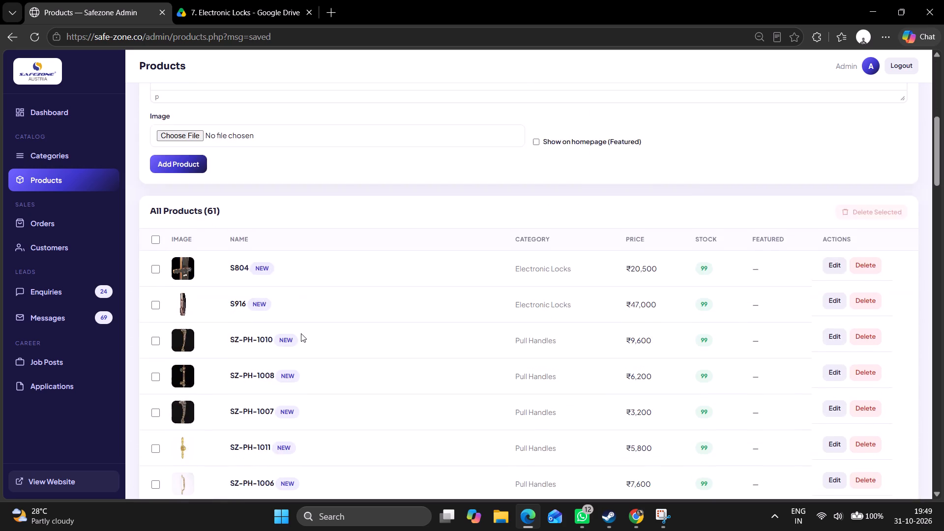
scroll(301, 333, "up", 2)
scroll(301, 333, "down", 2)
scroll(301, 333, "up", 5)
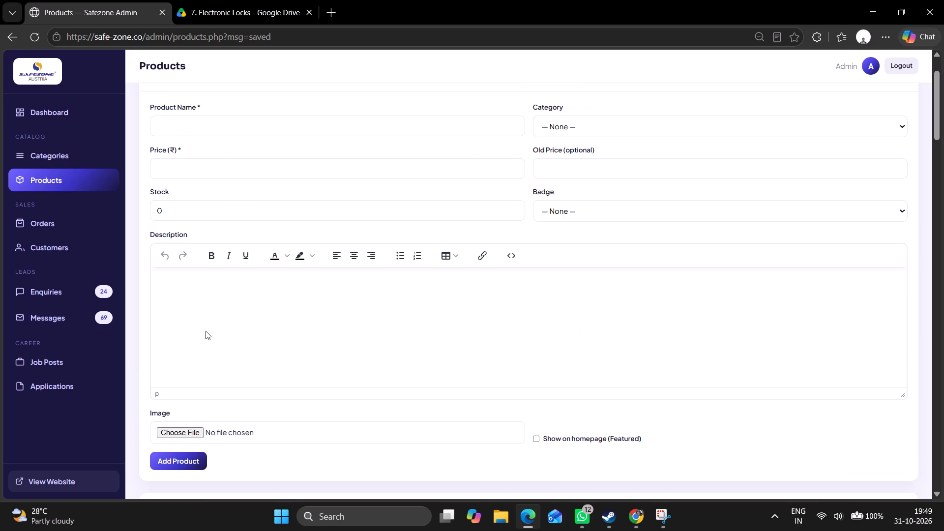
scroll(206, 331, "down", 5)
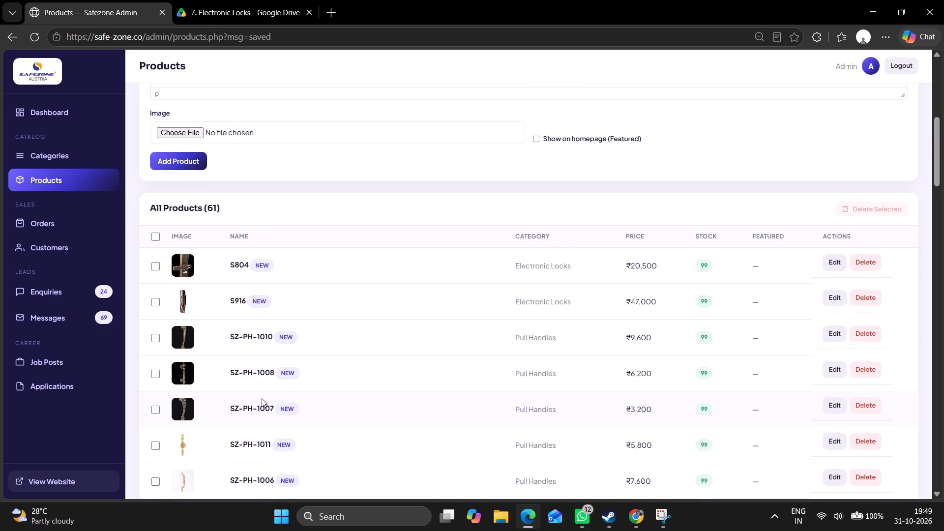
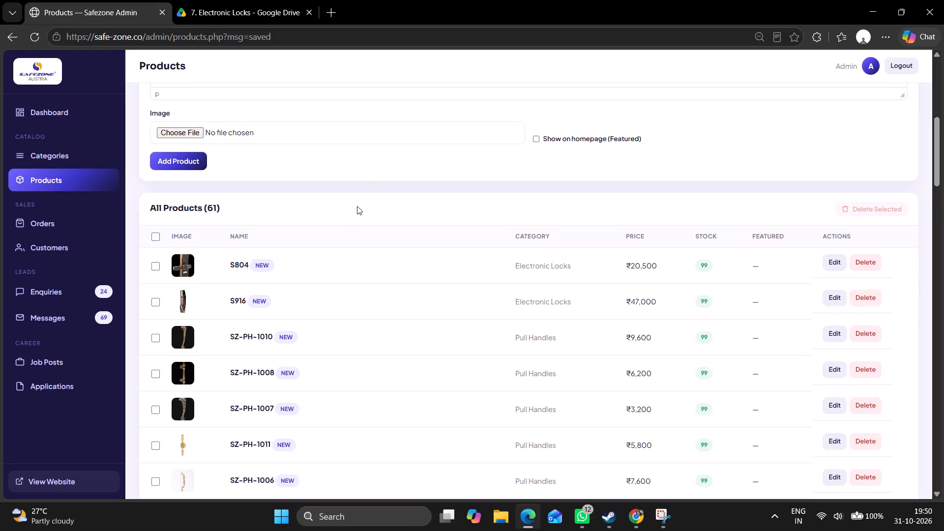
Switch to the Electronic Locks folder in Drive and browse its images for the next lock to add.
scroll(342, 243, "down", 1)
scroll(342, 243, "up", 1)
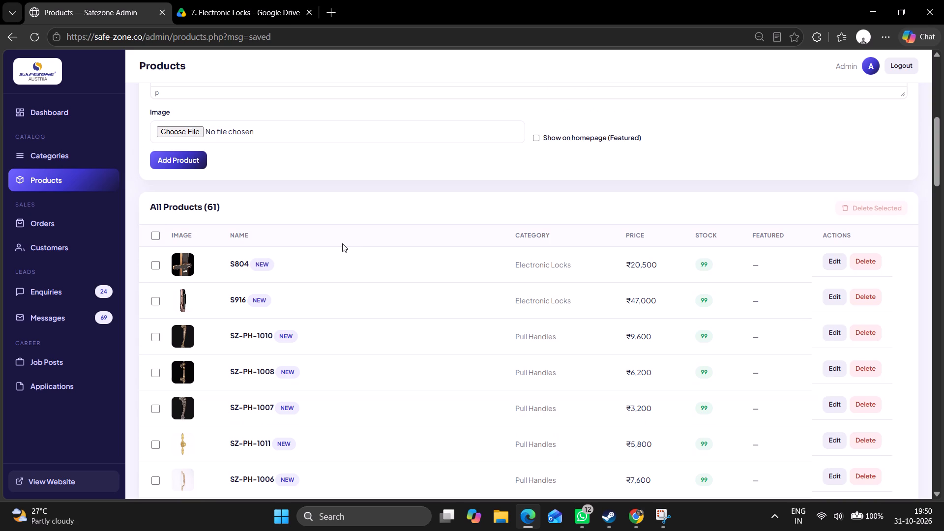
left_click(208, 9)
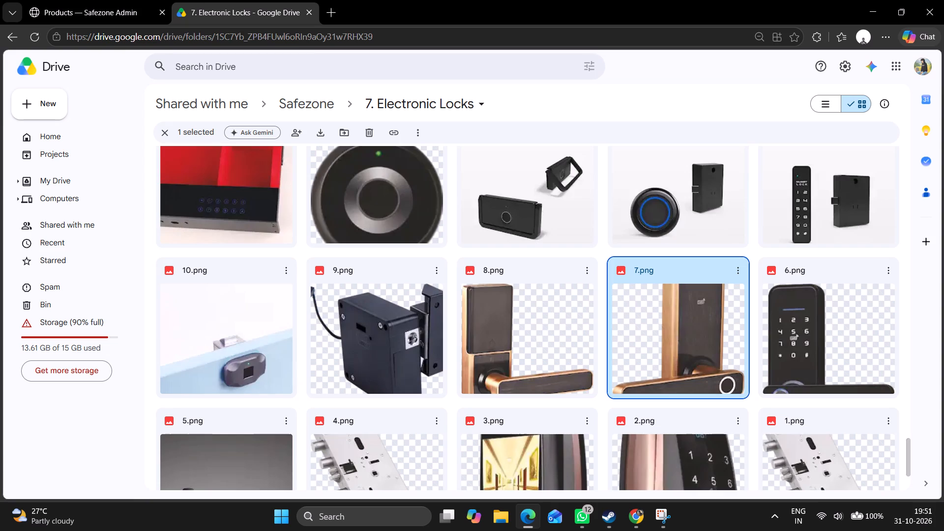
scroll(411, 243, "down", 6)
scroll(431, 273, "up", 7)
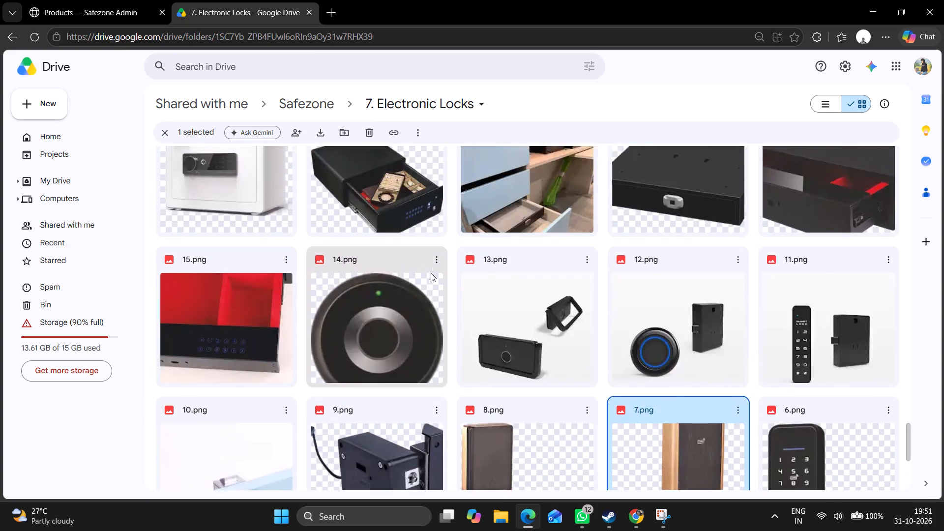
scroll(431, 273, "up", 20)
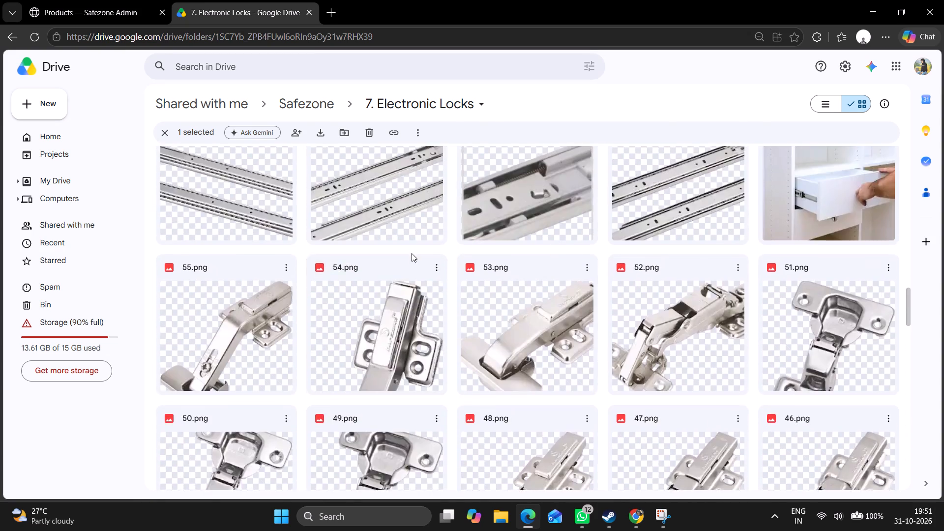
scroll(412, 253, "up", 13)
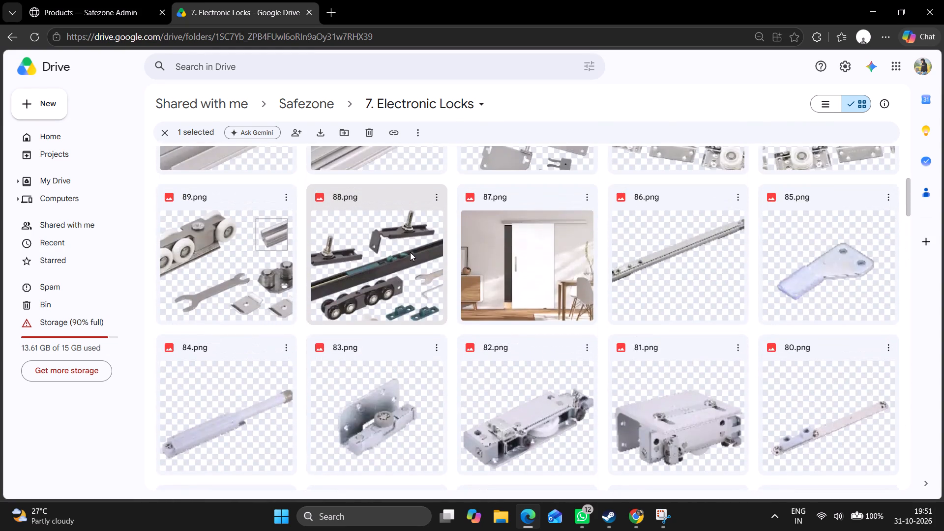
scroll(410, 252, "up", 9)
scroll(410, 252, "down", 10)
scroll(410, 252, "up", 1)
scroll(410, 252, "down", 4)
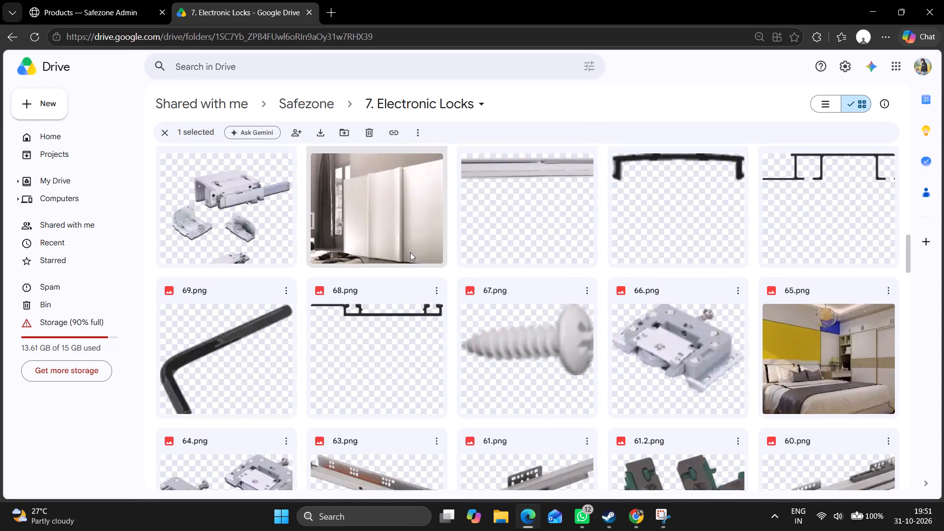
scroll(410, 252, "down", 17)
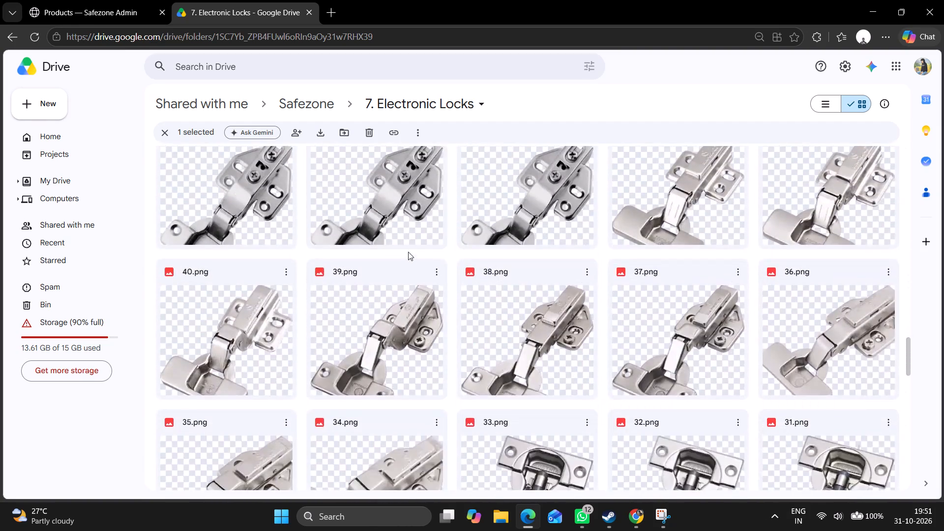
scroll(408, 252, "down", 17)
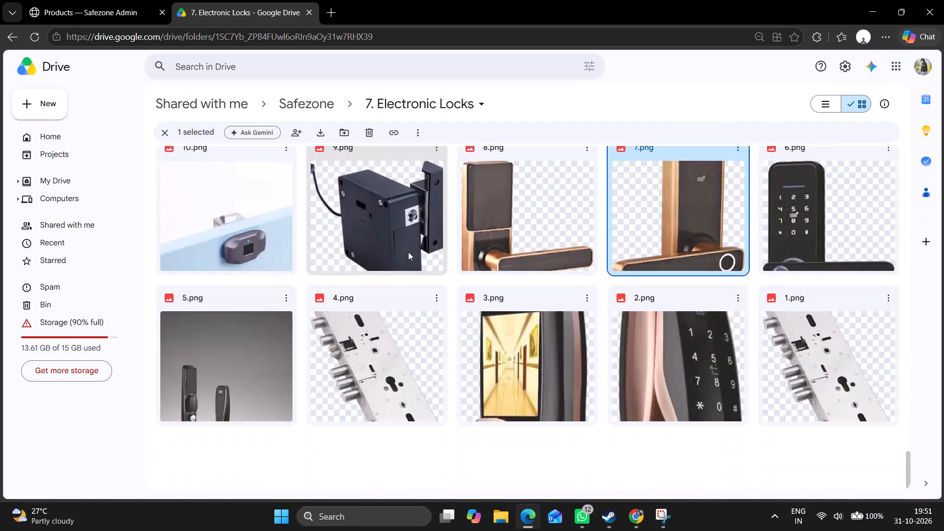
scroll(412, 276, "up", 3)
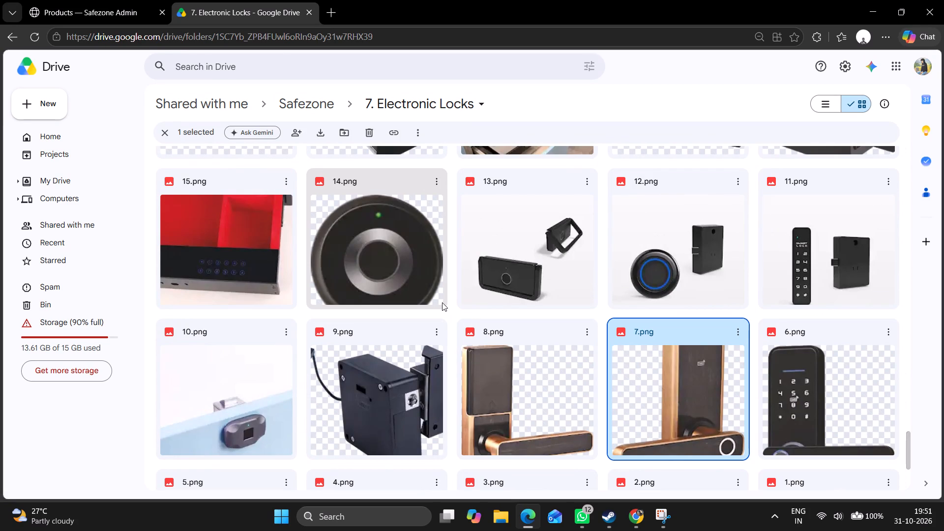
scroll(442, 301, "down", 4)
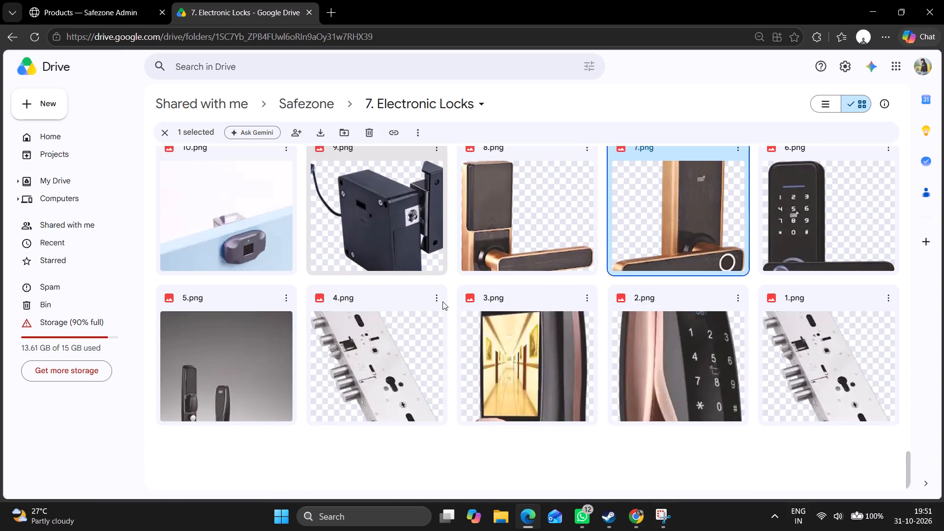
scroll(442, 301, "down", 2)
scroll(442, 301, "up", 4)
scroll(442, 301, "down", 6)
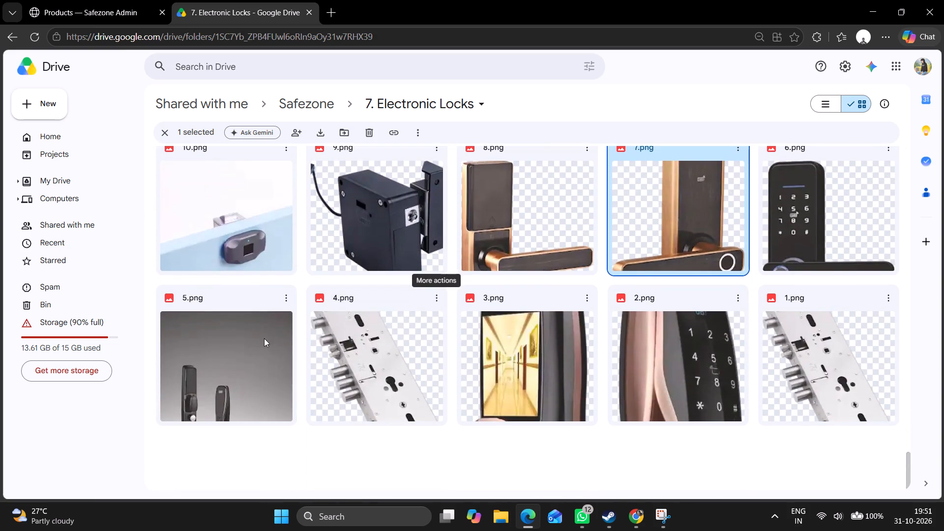
Open 5.png from the Electronic Locks folder and download it.
double_click(264, 339)
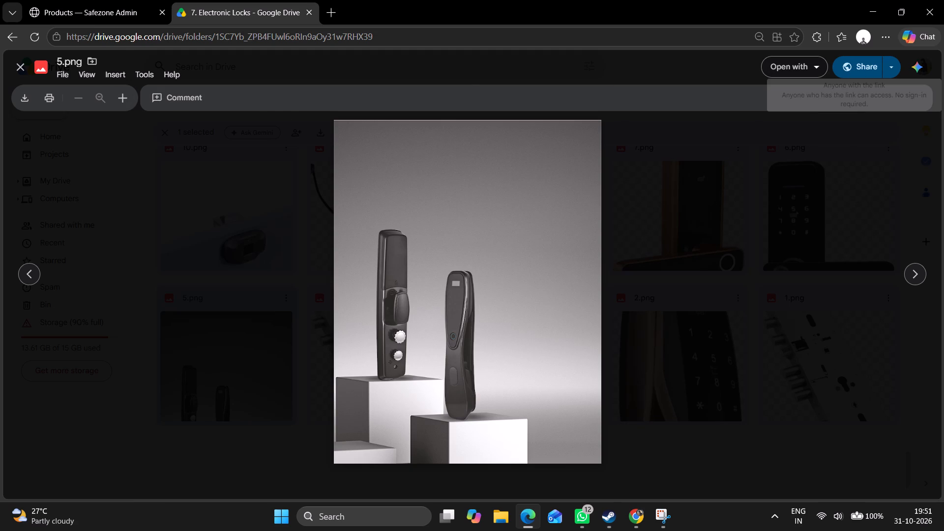
double_click(28, 97)
triple_click(876, 11)
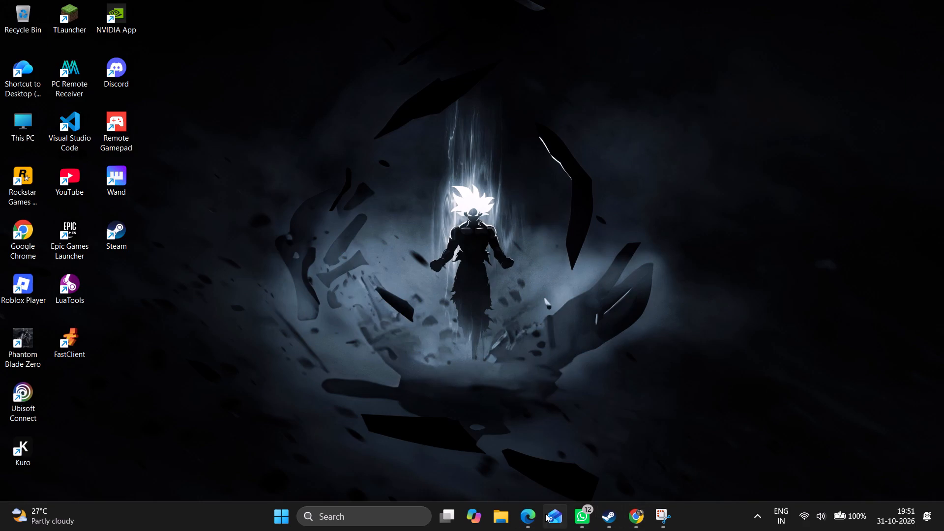
double_click(536, 514)
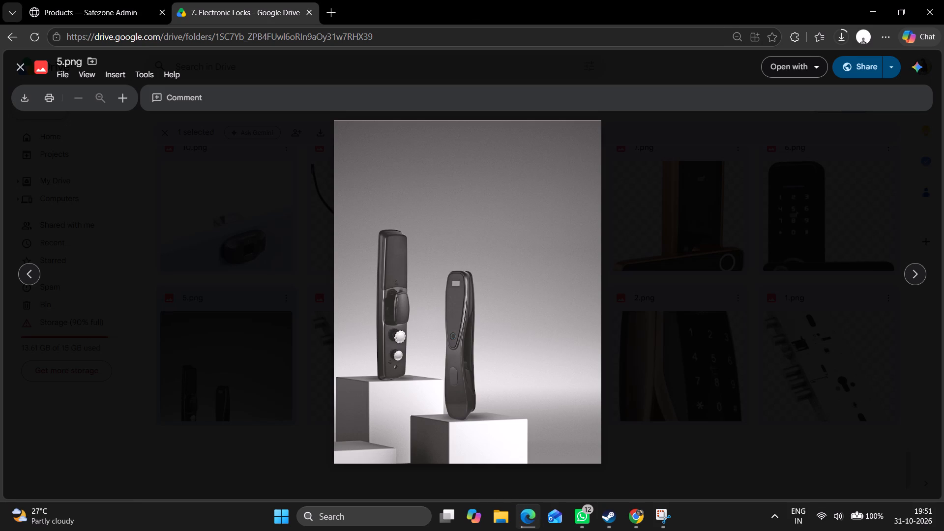
Return to the Safezone admin products page and clear the duplicate download of 5.png, deleting the 5 (3).png copy.
double_click(68, 3)
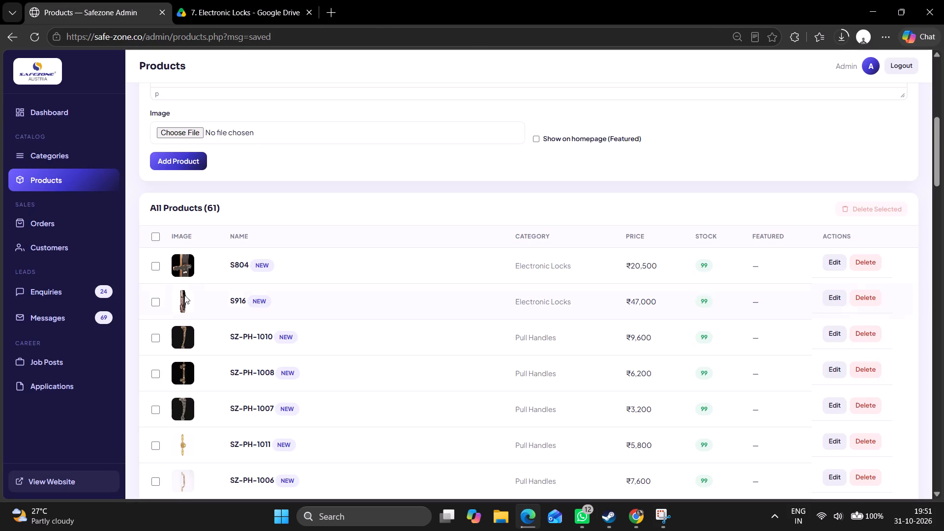
scroll(180, 169, "up", 3)
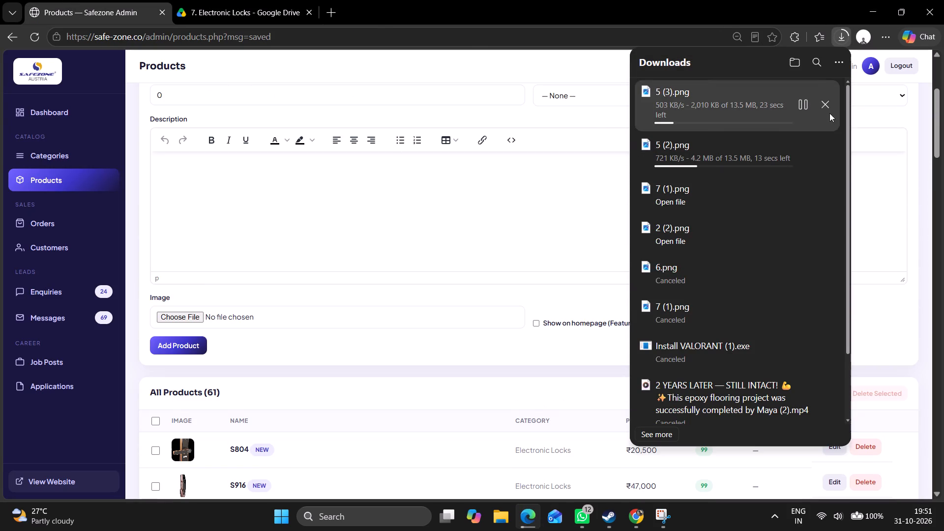
scroll(828, 128, "up", 1)
left_click(820, 143)
left_click(820, 146)
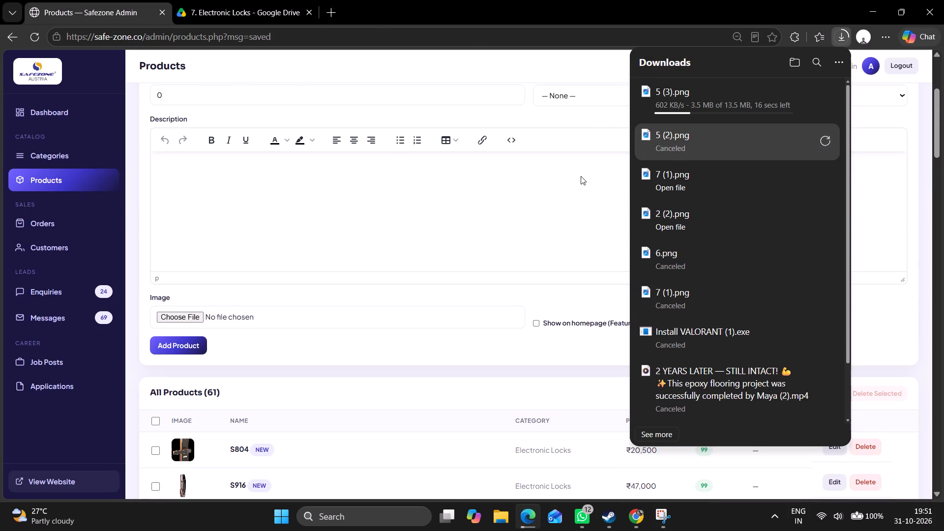
scroll(528, 207, "up", 4)
scroll(509, 219, "down", 3)
scroll(189, 309, "up", 3)
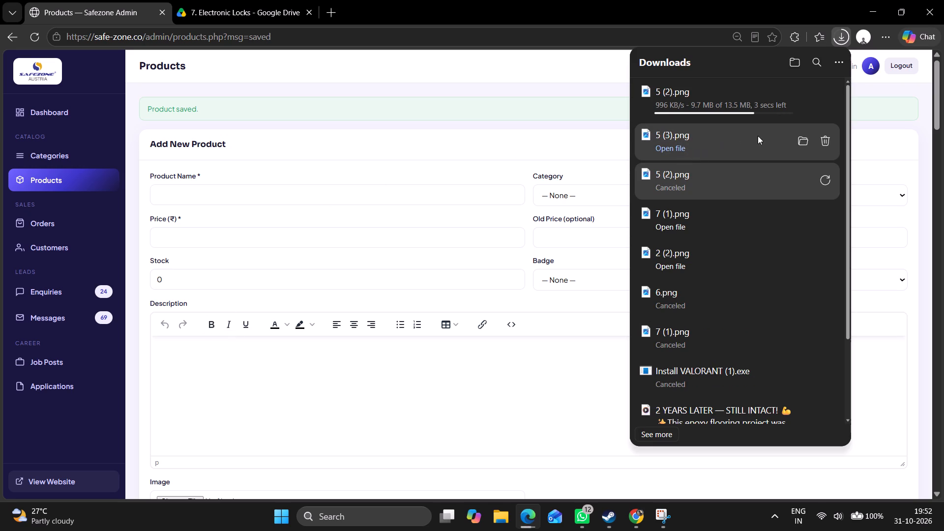
left_click(823, 139)
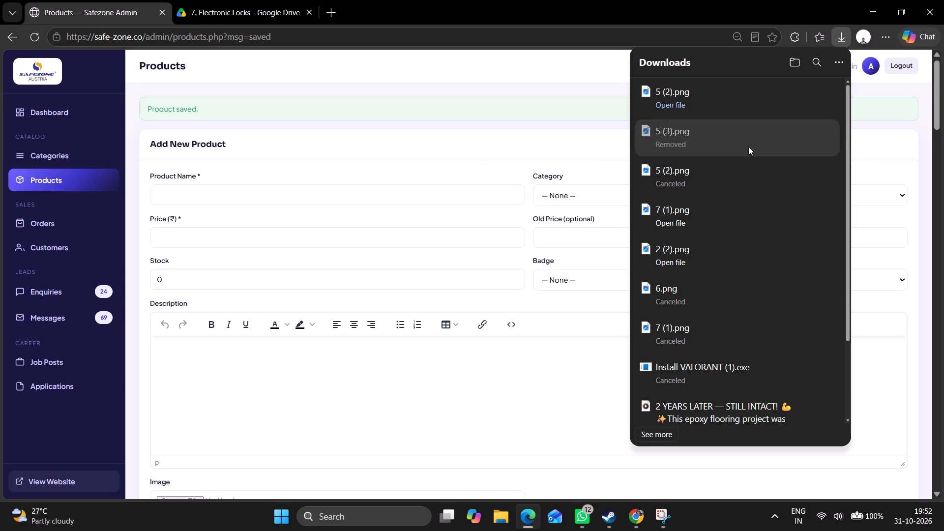
Attach 5 (2).png from Downloads as the image in the new product form.
left_click(362, 229)
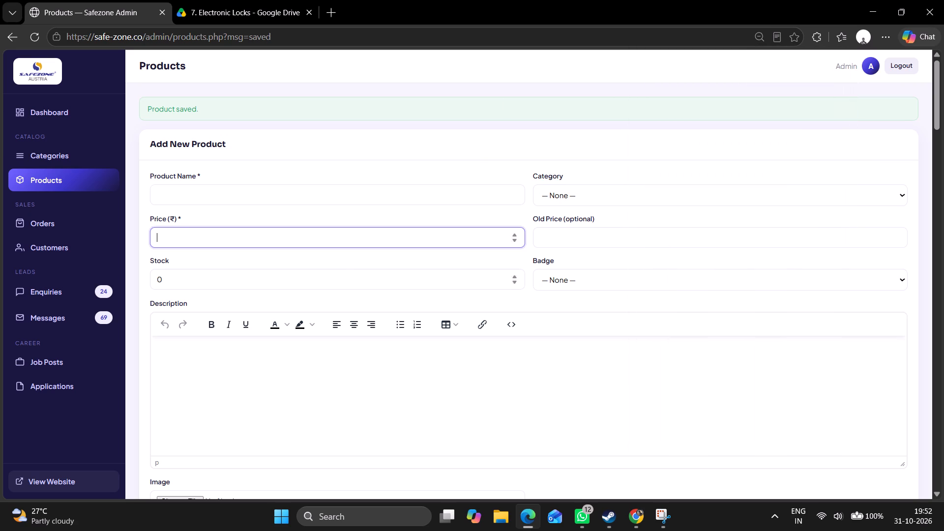
scroll(311, 308, "down", 2)
left_click(179, 383)
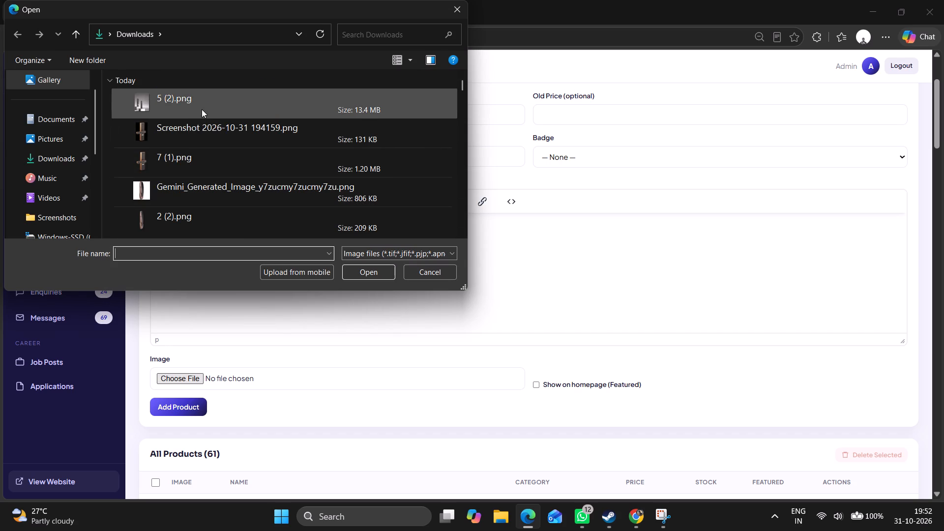
double_click(202, 109)
scroll(222, 265, "up", 2)
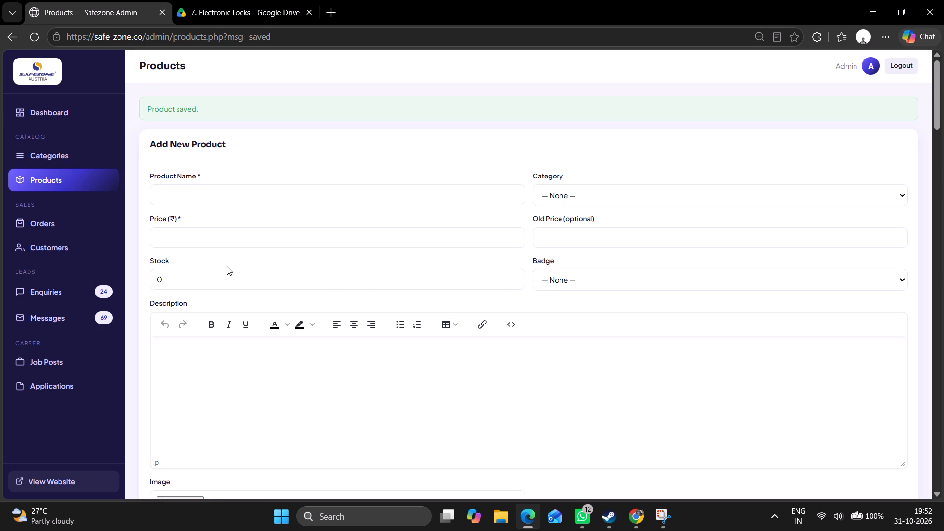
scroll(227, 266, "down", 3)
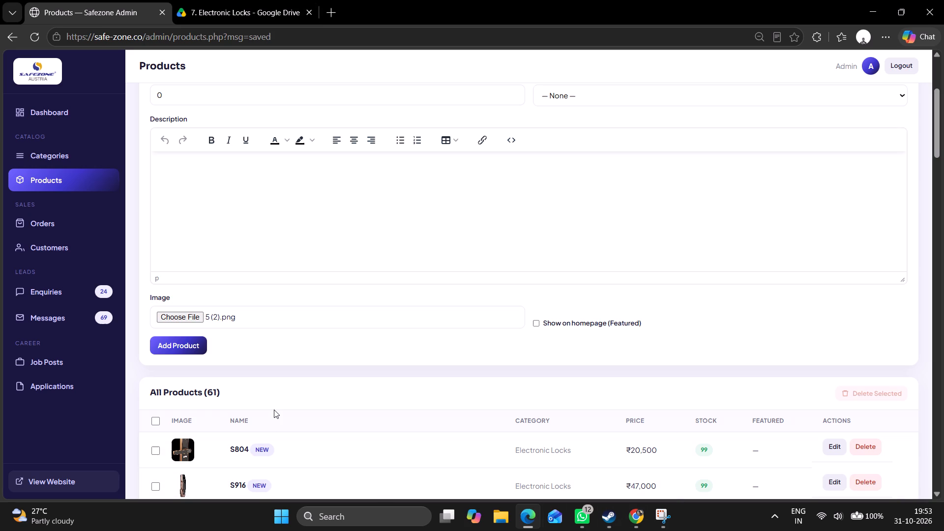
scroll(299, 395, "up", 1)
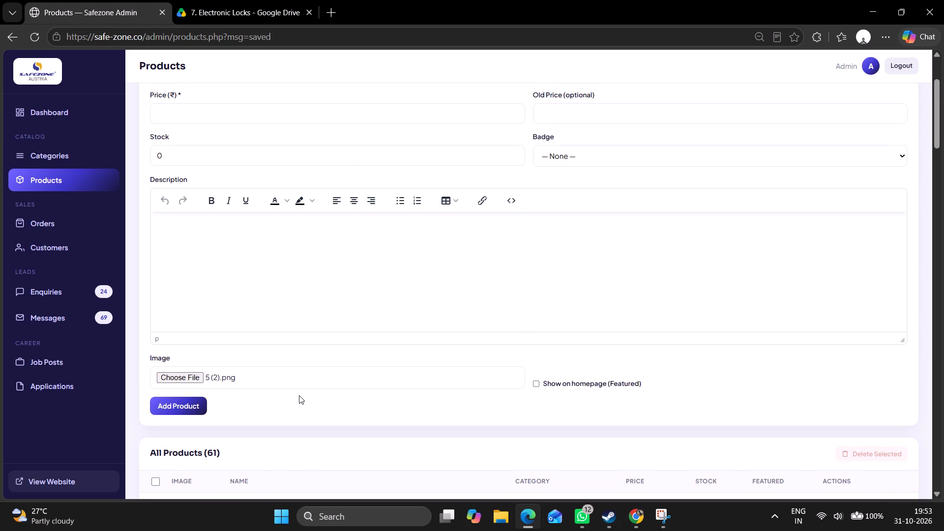